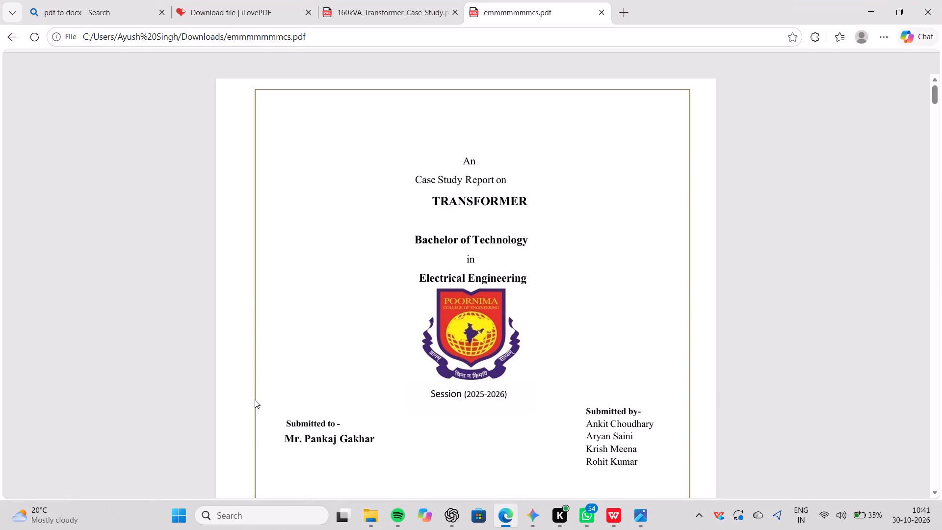
Examine the original PDF's cover page, title page, transformer photographs and nameplate figures.
scroll(431, 233, down, 6)
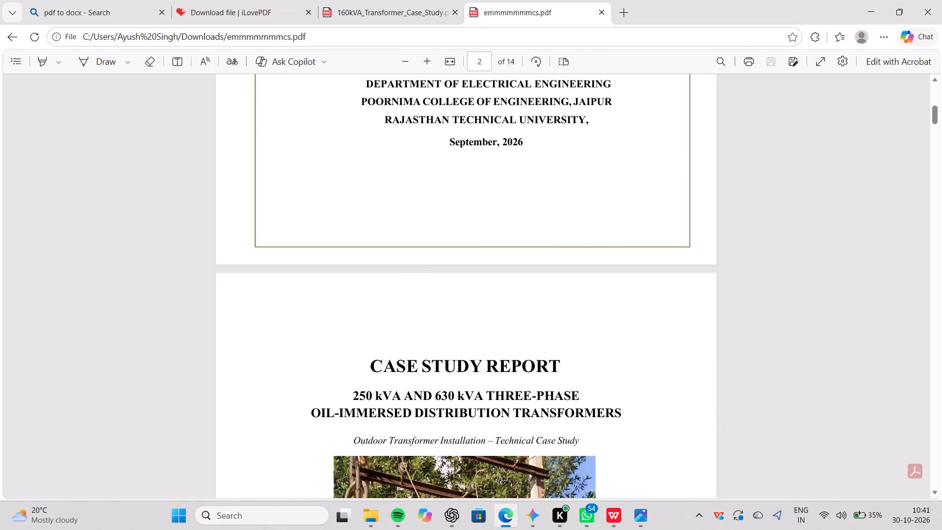
scroll(431, 233, down, 10)
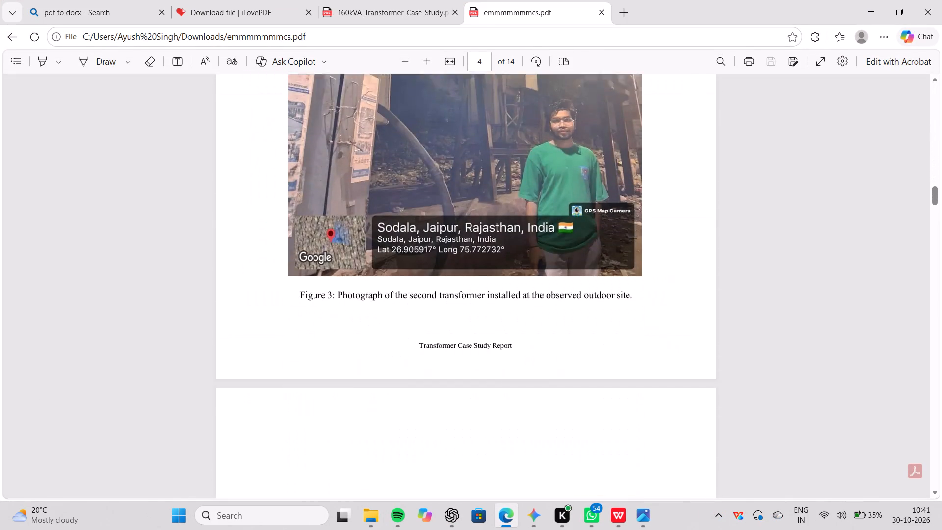
scroll(431, 233, down, 1)
scroll(431, 233, up, 1)
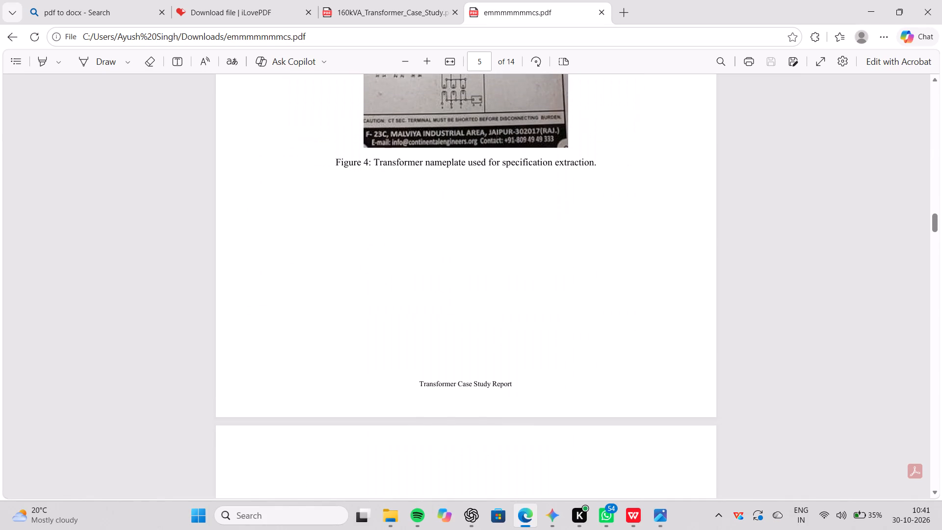
scroll(431, 233, up, 6)
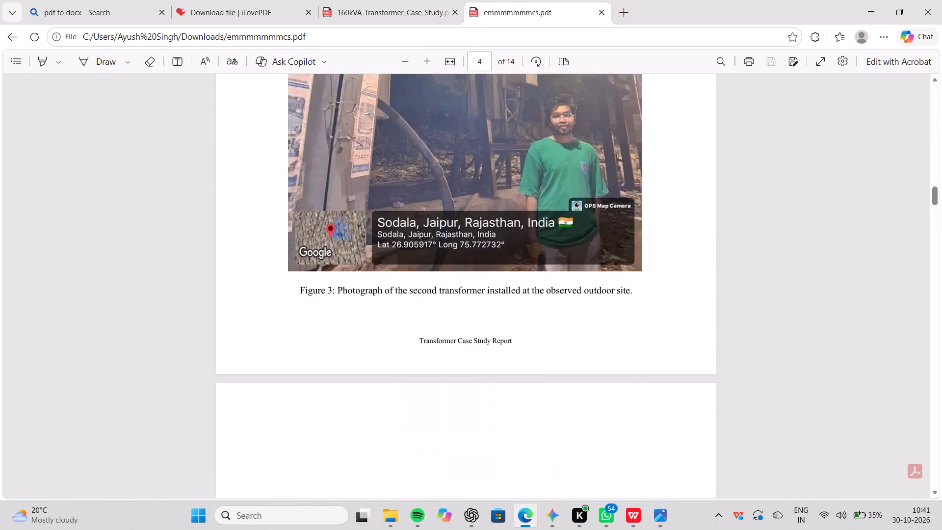
scroll(431, 233, up, 4)
scroll(431, 233, down, 1)
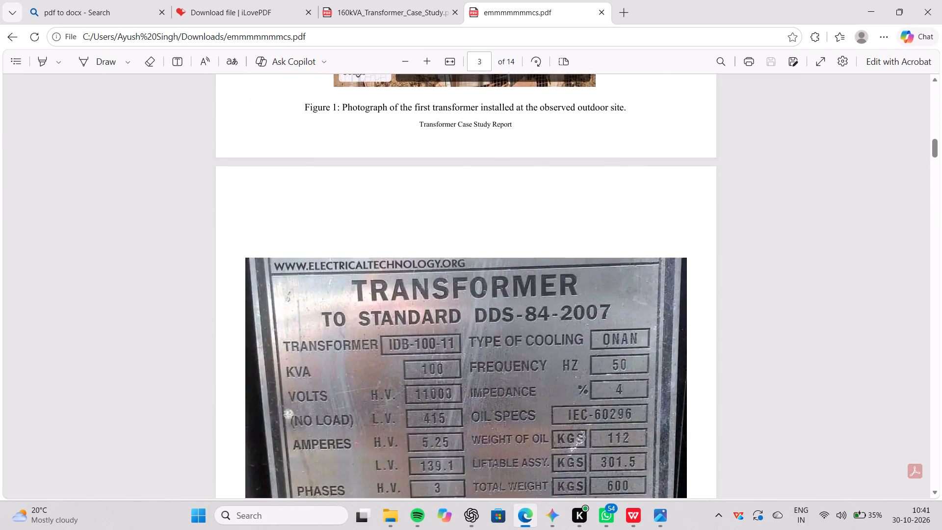
Examine the second transformer photograph and the Figure 4 metering-set nameplate in the original PDF, enlarging the nameplate to read its details.
scroll(431, 233, down, 7)
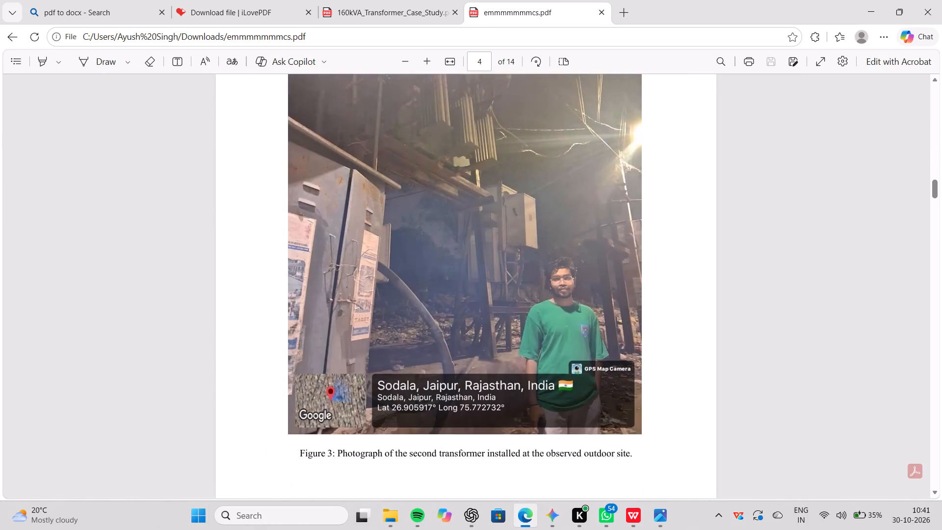
scroll(431, 233, down, 5)
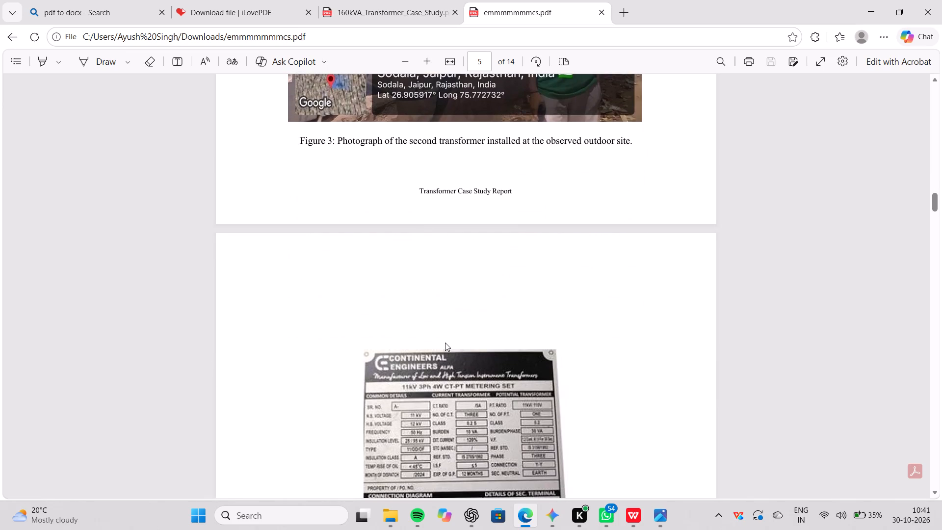
scroll(445, 343, down, 1)
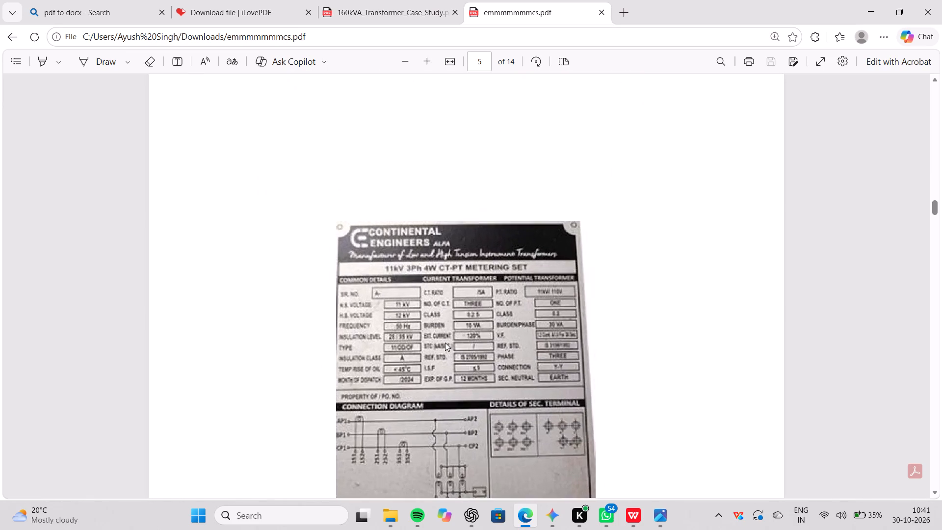
scroll(445, 343, down, 1)
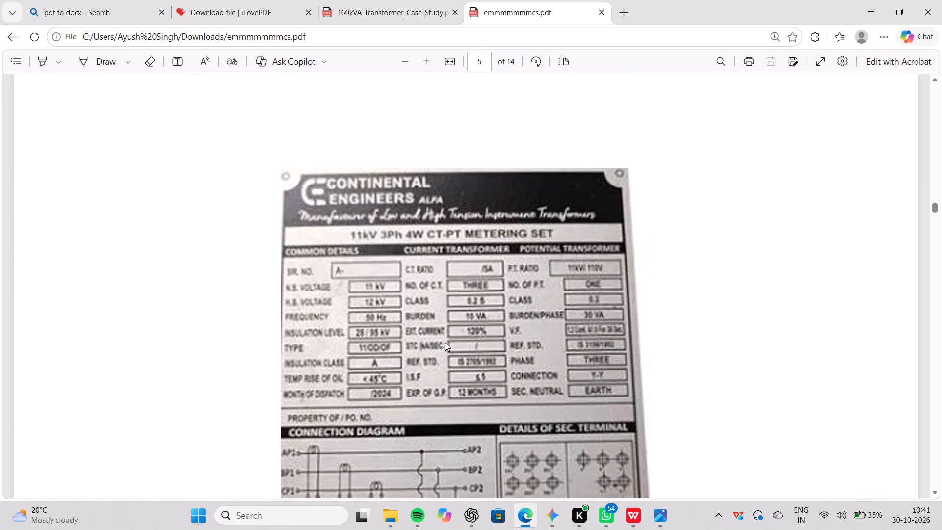
scroll(445, 343, down, 2)
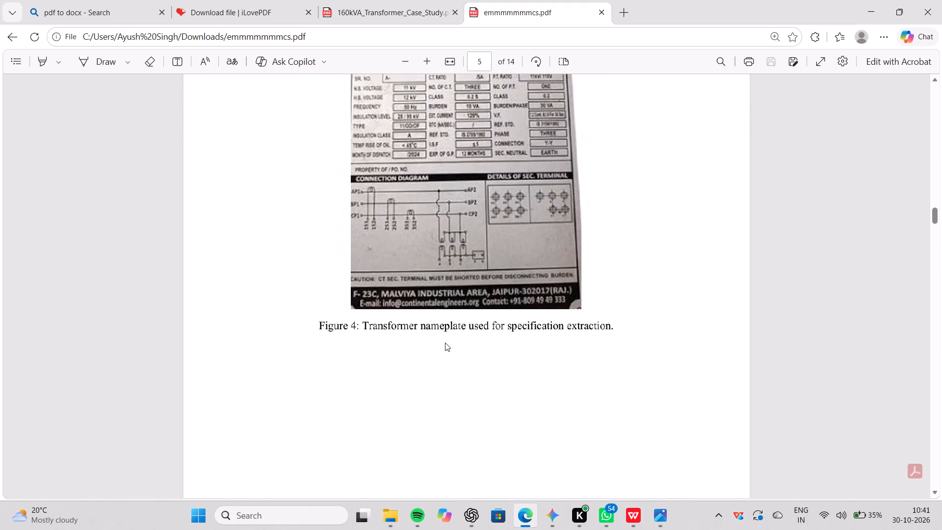
scroll(445, 343, up, 2)
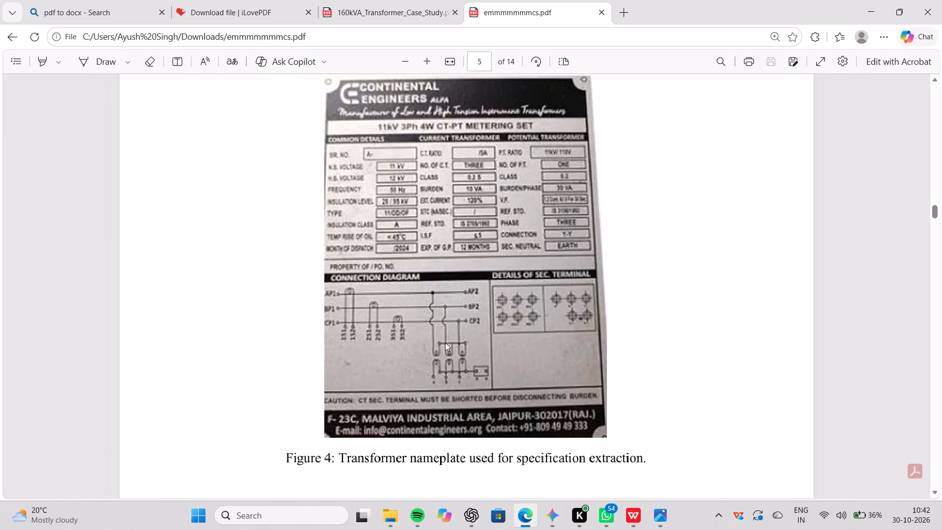
Review the original PDF's written sections, from the Introduction through specifications, current calculations and tap settings to the Appendix A nameplate summary.
scroll(445, 343, down, 7)
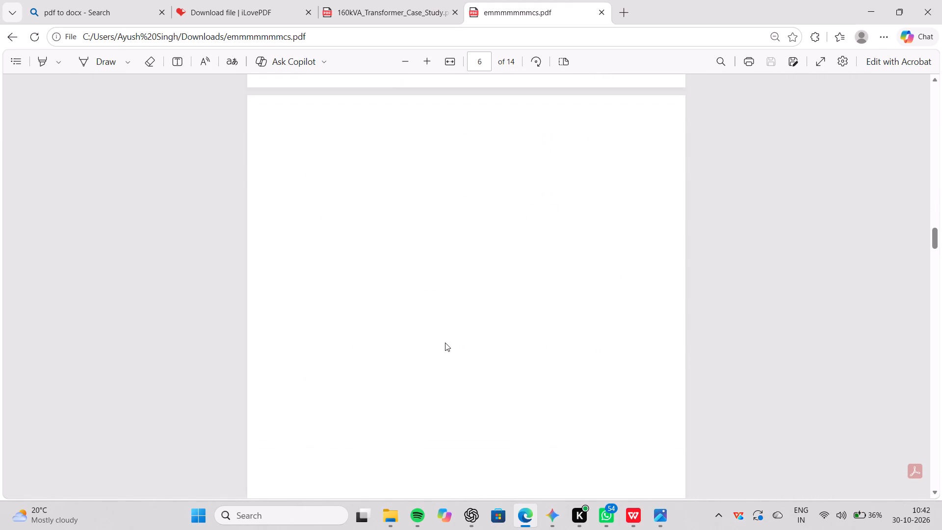
scroll(445, 343, down, 3)
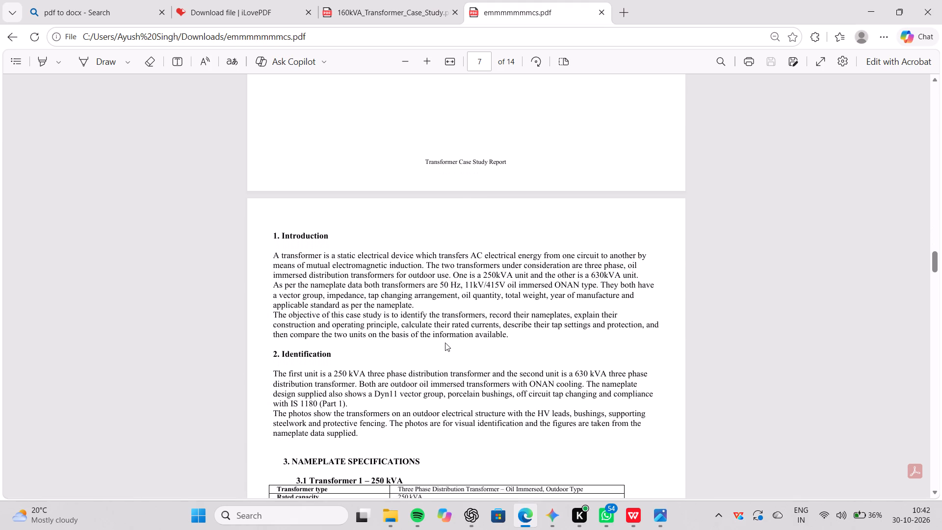
scroll(445, 343, down, 6)
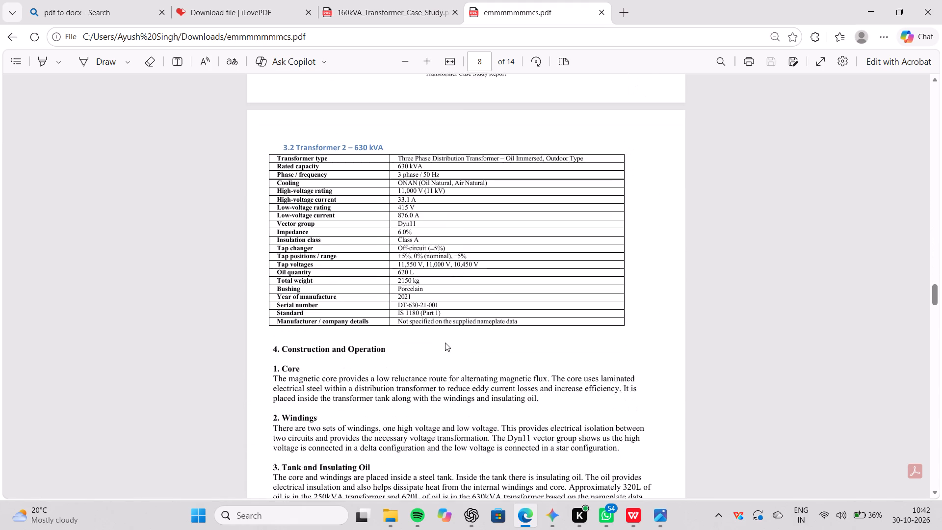
scroll(445, 343, down, 6)
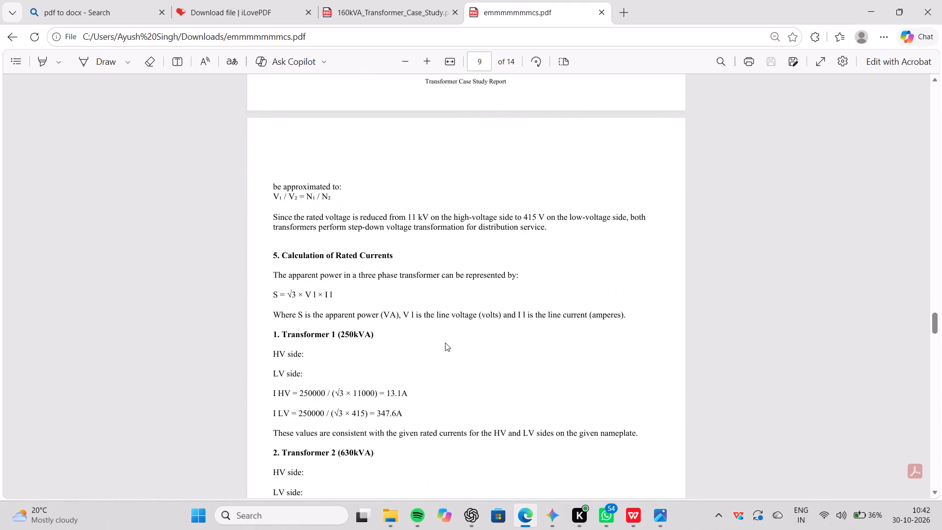
scroll(445, 343, down, 5)
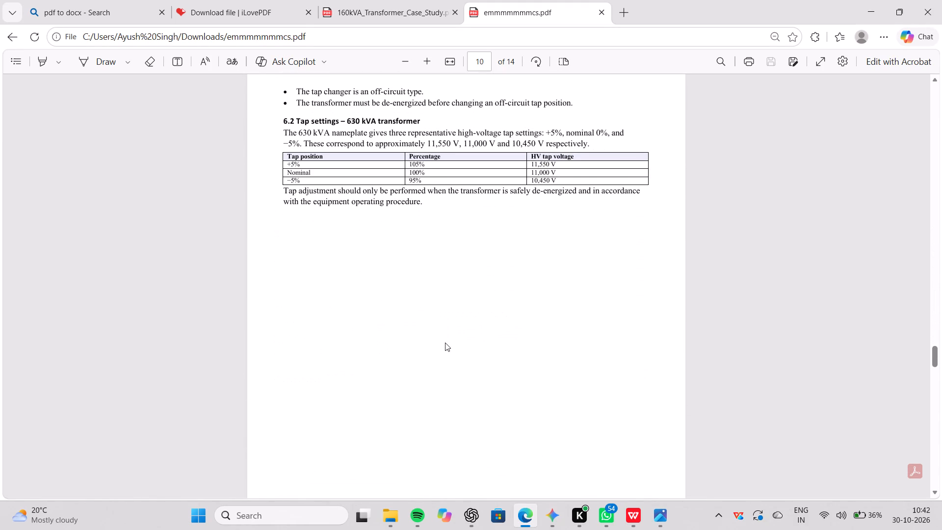
scroll(445, 343, down, 10)
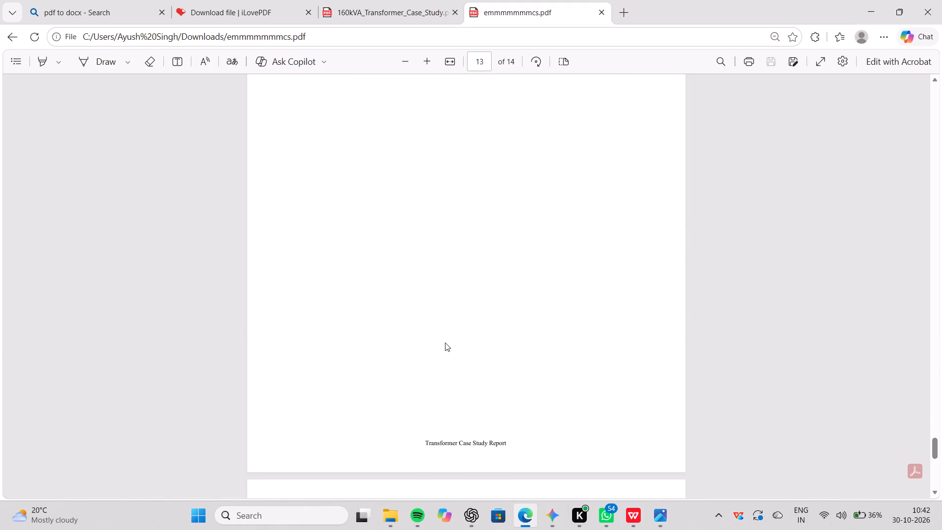
scroll(445, 343, down, 3)
Go back to the original PDF's cover page and recheck the photographs, nameplates and sections up to Construction and Operation.
scroll(445, 343, up, 2)
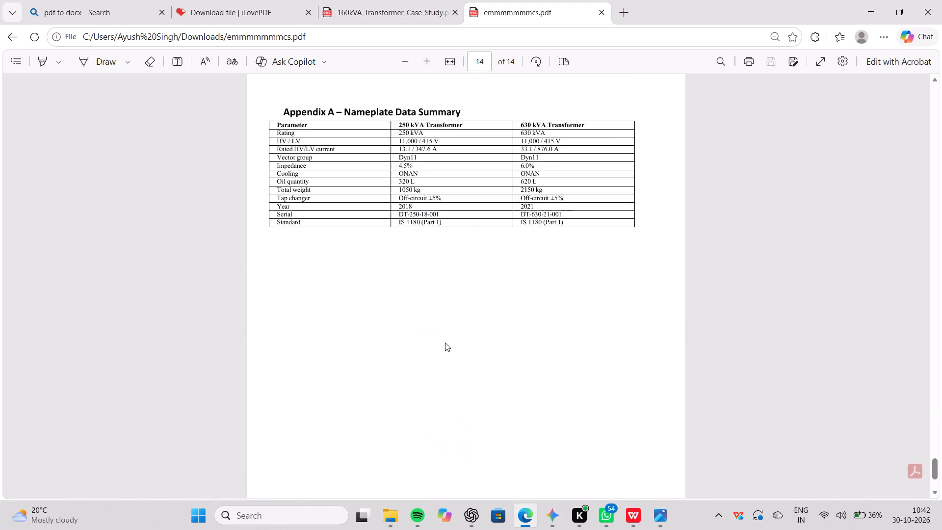
scroll(445, 343, up, 7)
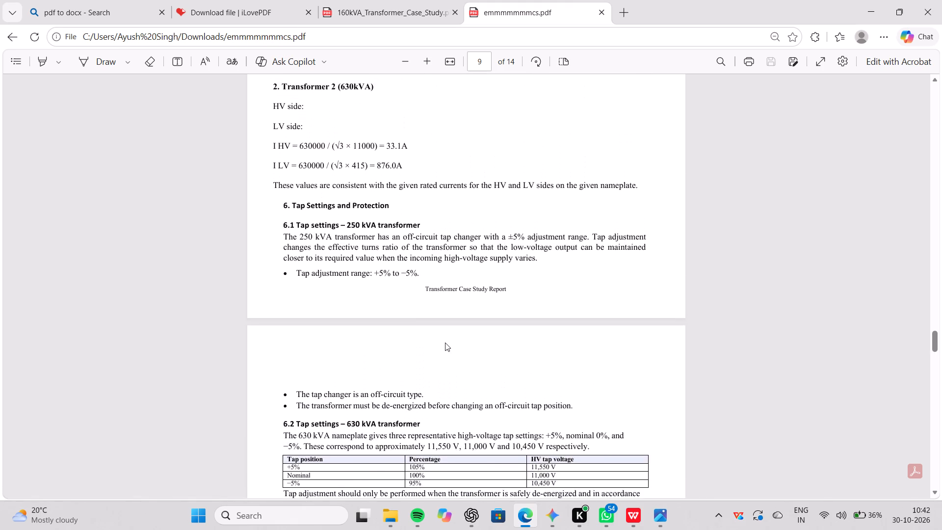
scroll(445, 343, up, 12)
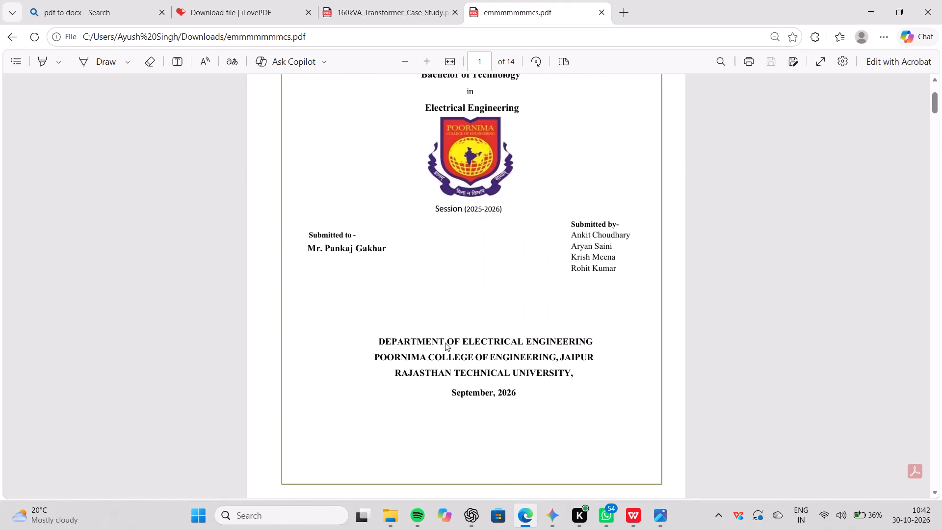
scroll(445, 343, down, 6)
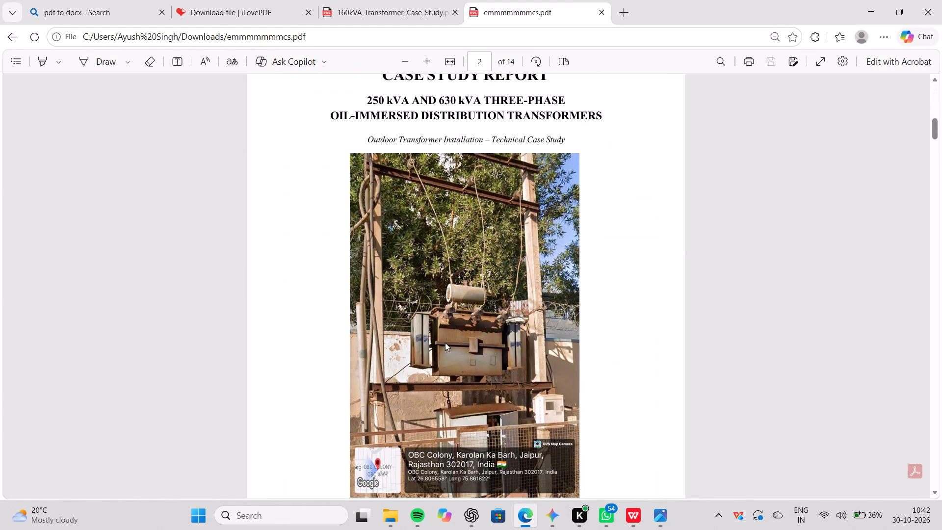
scroll(445, 343, down, 6)
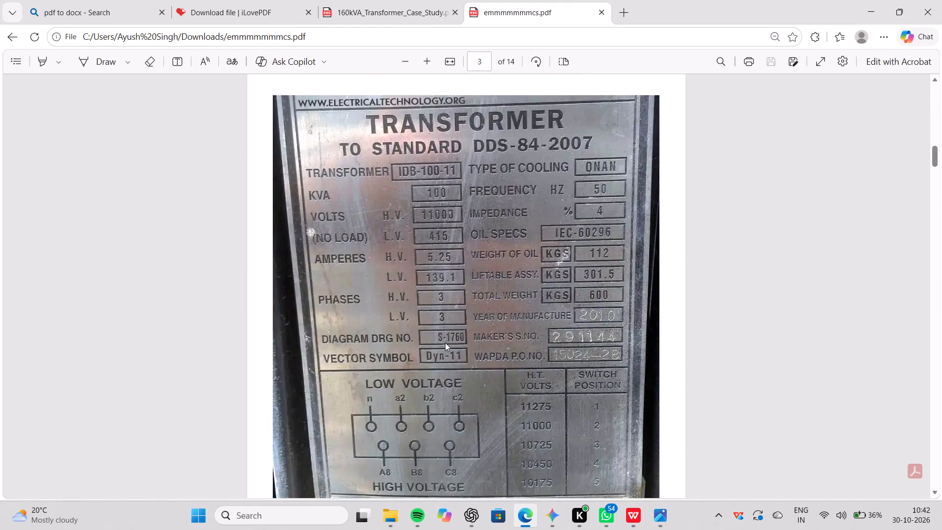
scroll(445, 343, down, 6)
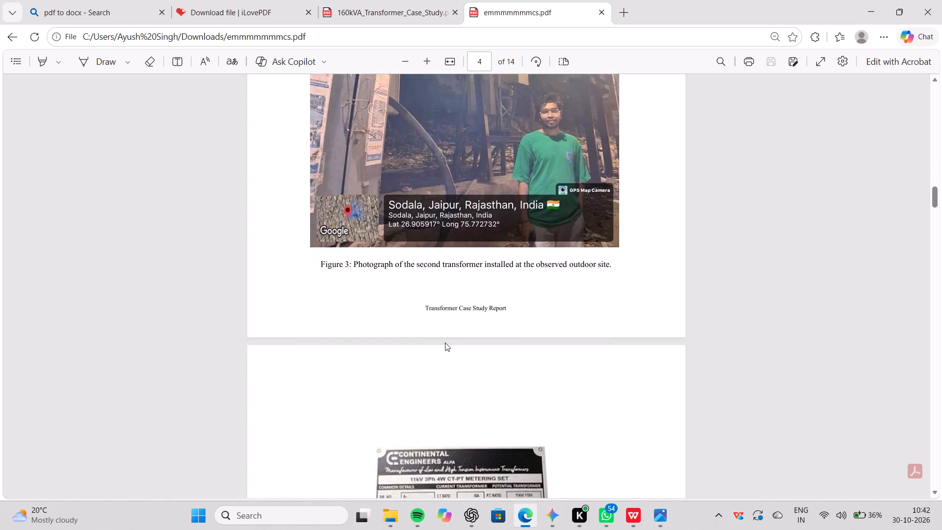
scroll(445, 343, down, 7)
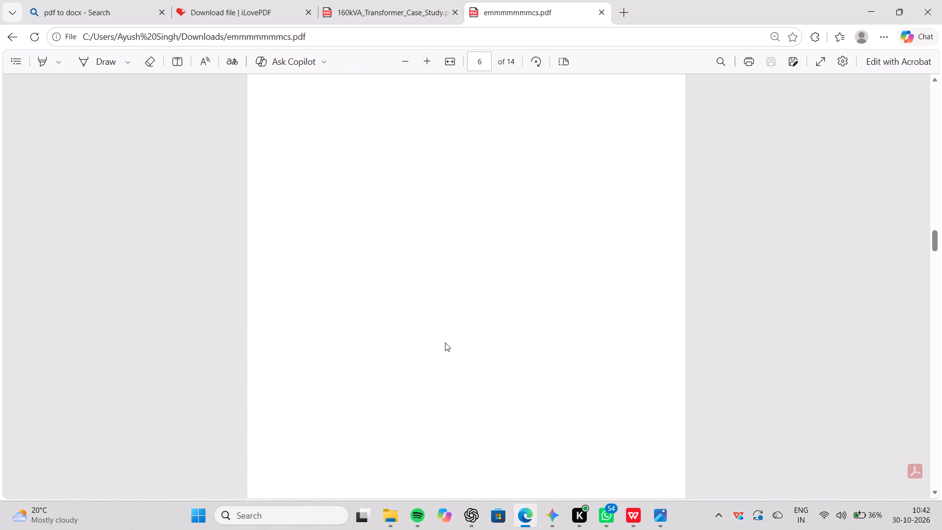
scroll(445, 343, down, 1)
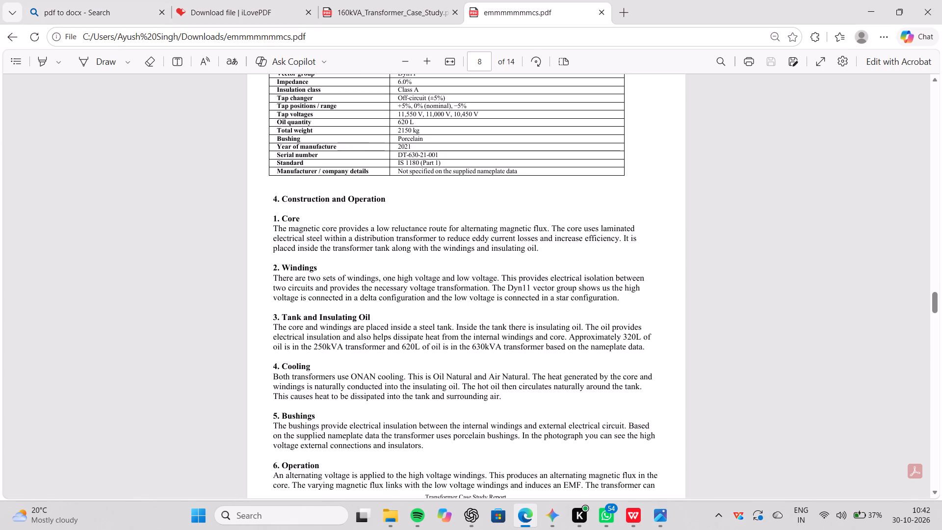
double_click(400, 525)
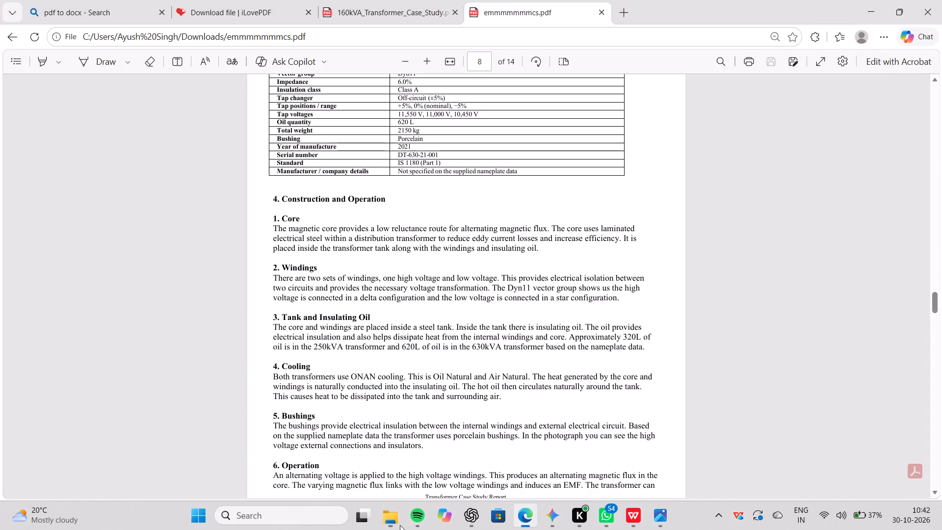
click(400, 525)
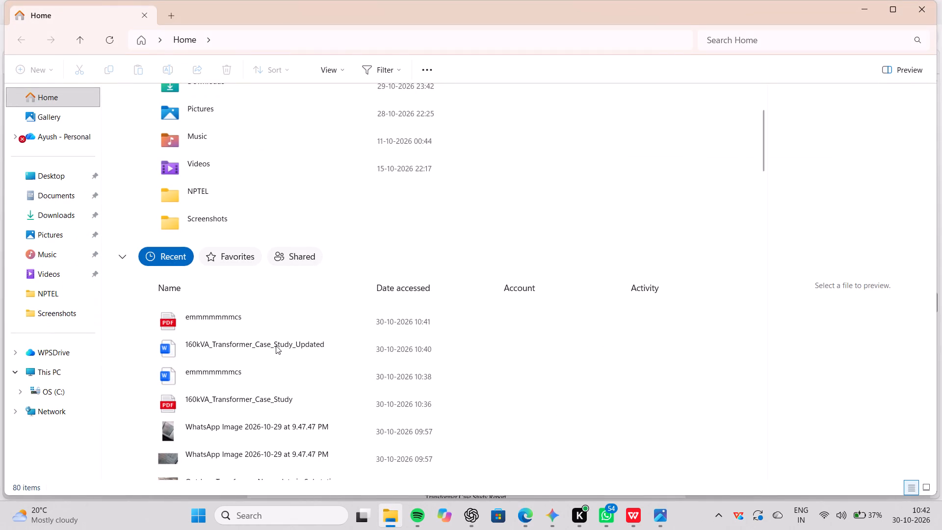
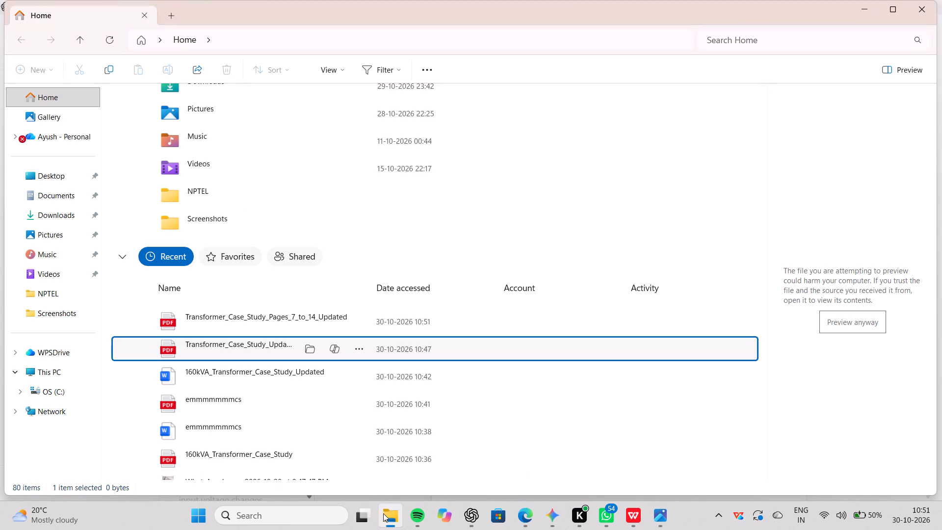
double_click(264, 320)
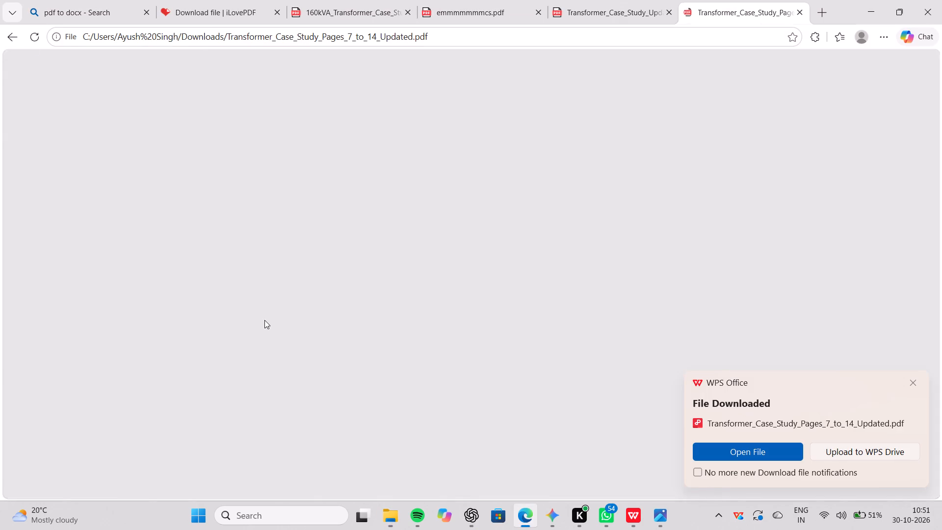
scroll(356, 303, down, 8)
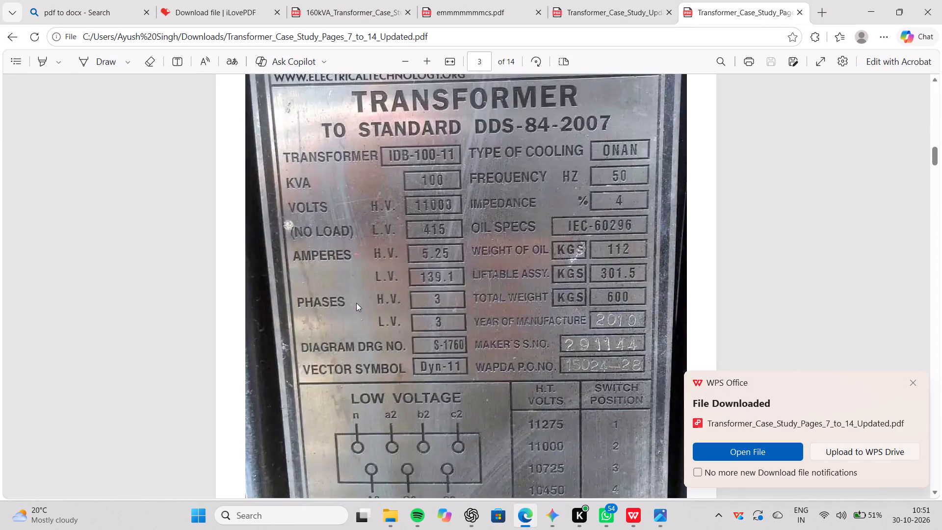
scroll(356, 303, down, 8)
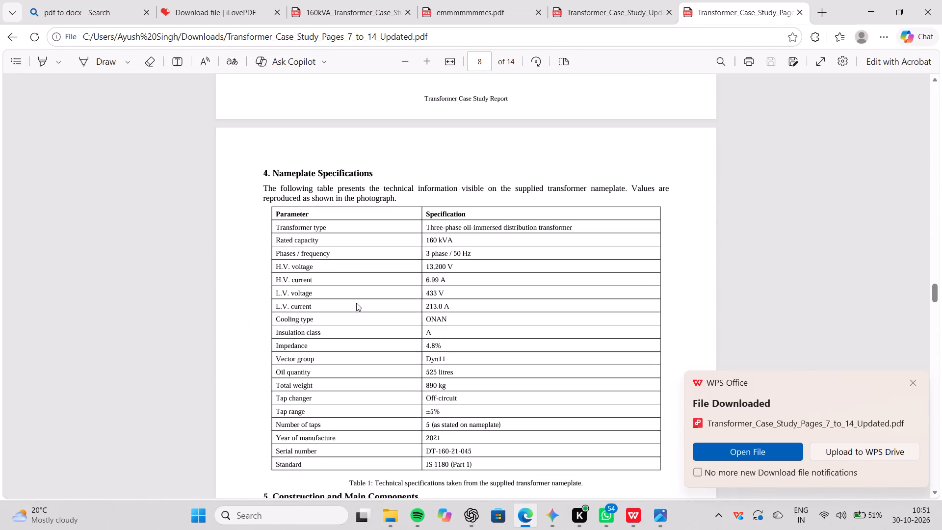
scroll(356, 303, down, 1)
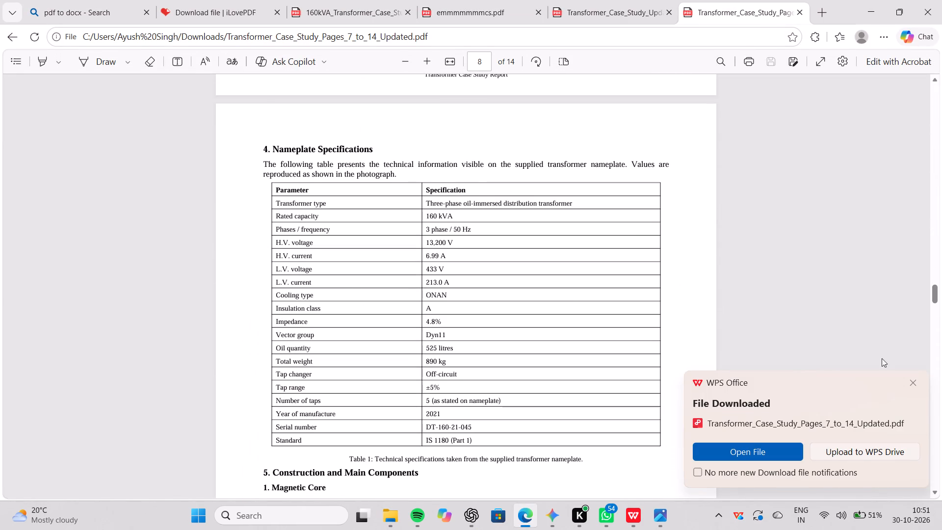
click(915, 374)
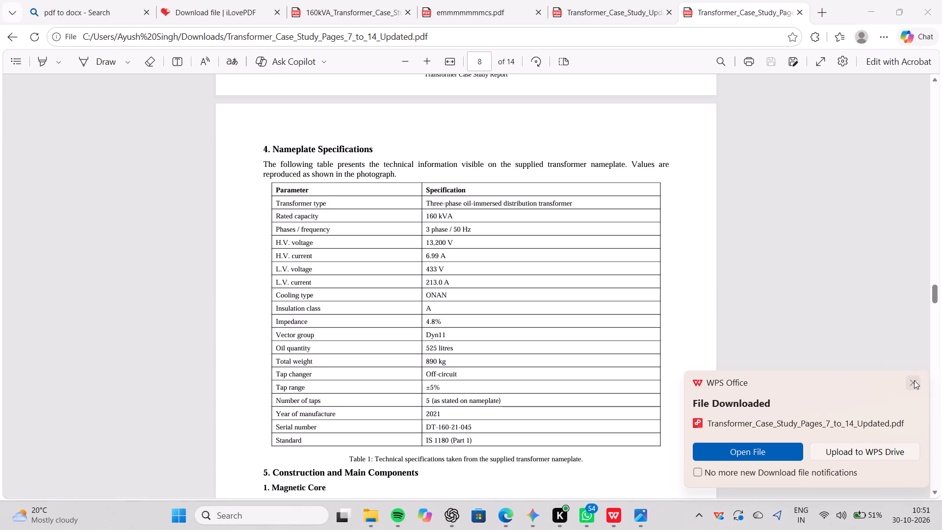
click(914, 380)
scroll(645, 411, down, 5)
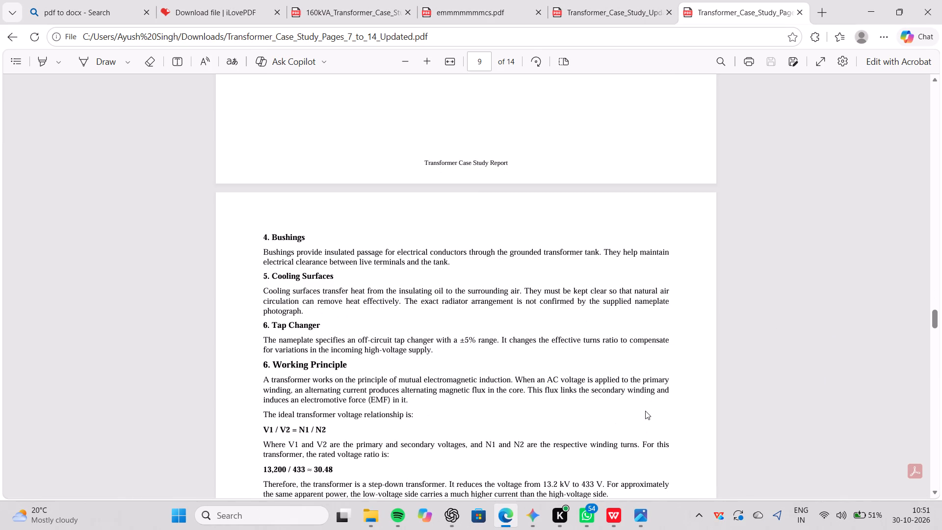
scroll(645, 411, down, 9)
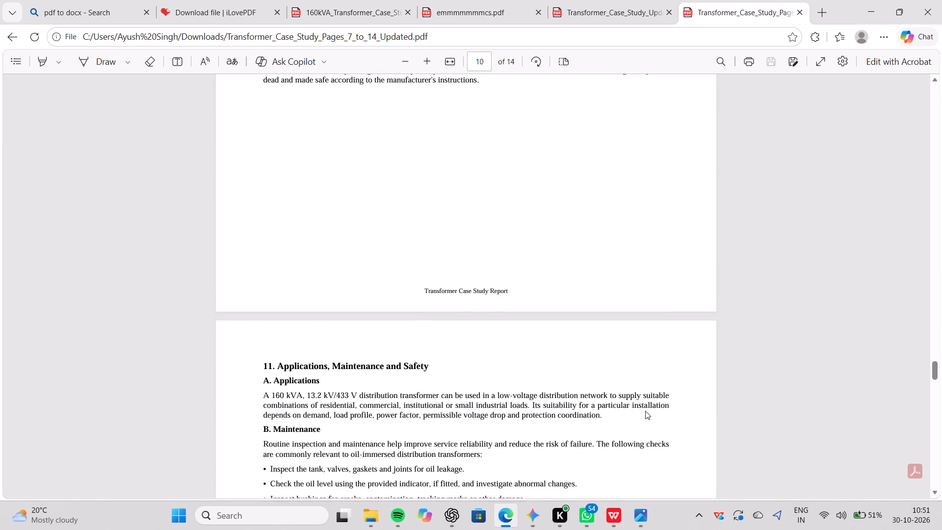
scroll(645, 411, down, 6)
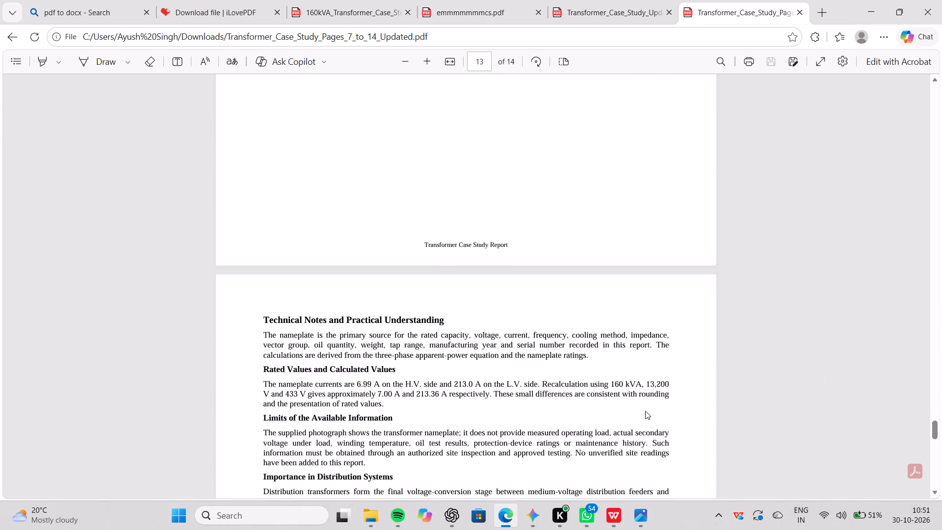
scroll(645, 411, down, 5)
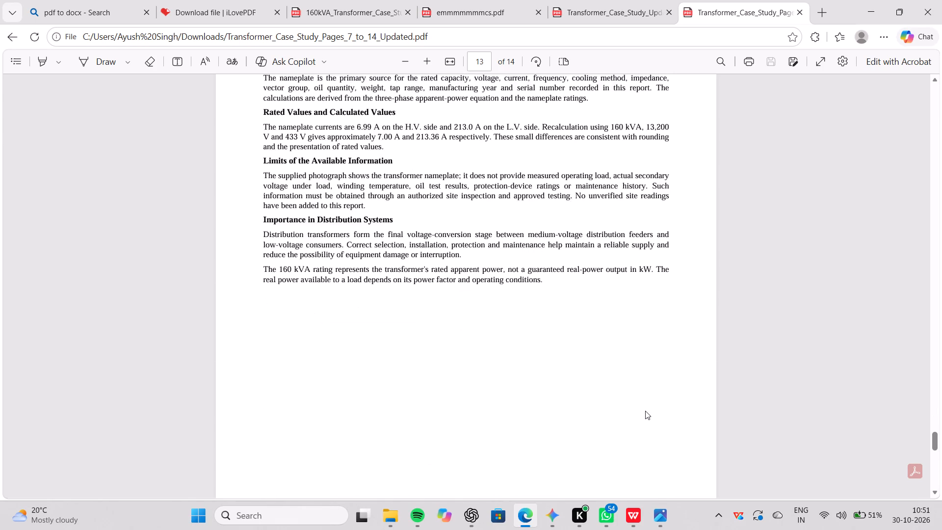
scroll(645, 411, down, 1)
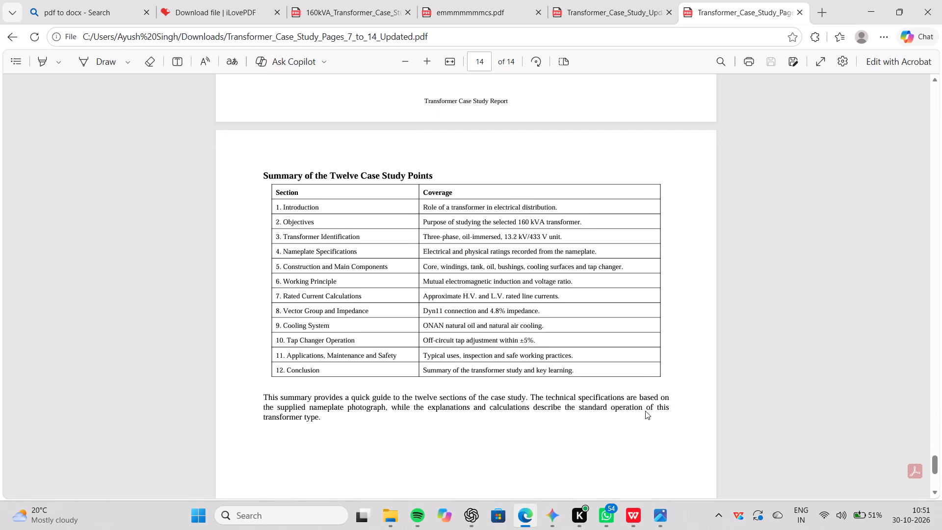
scroll(645, 411, down, 8)
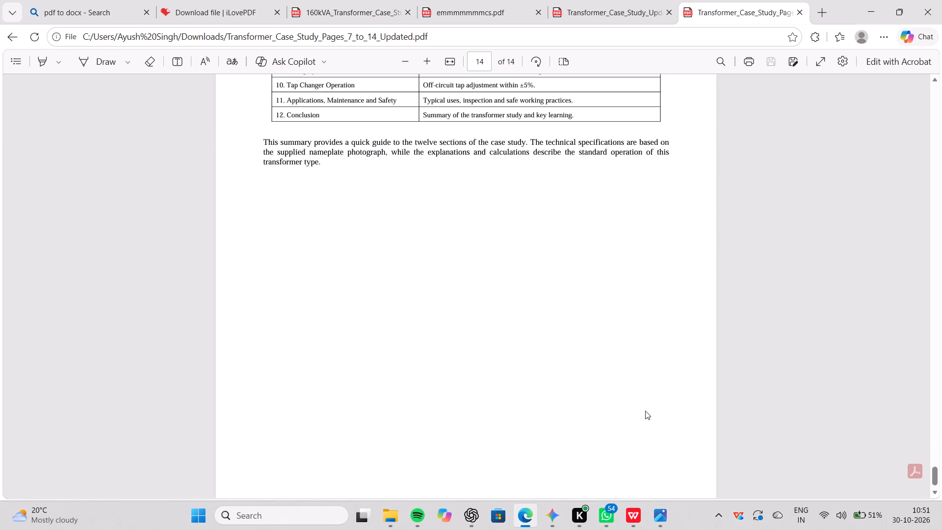
scroll(645, 411, down, 1)
scroll(489, 278, up, 3)
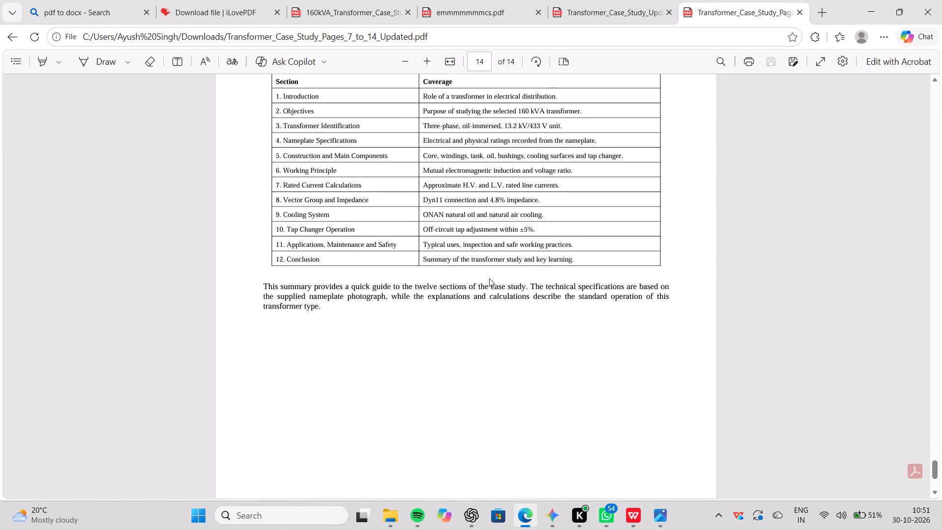
scroll(489, 278, up, 1)
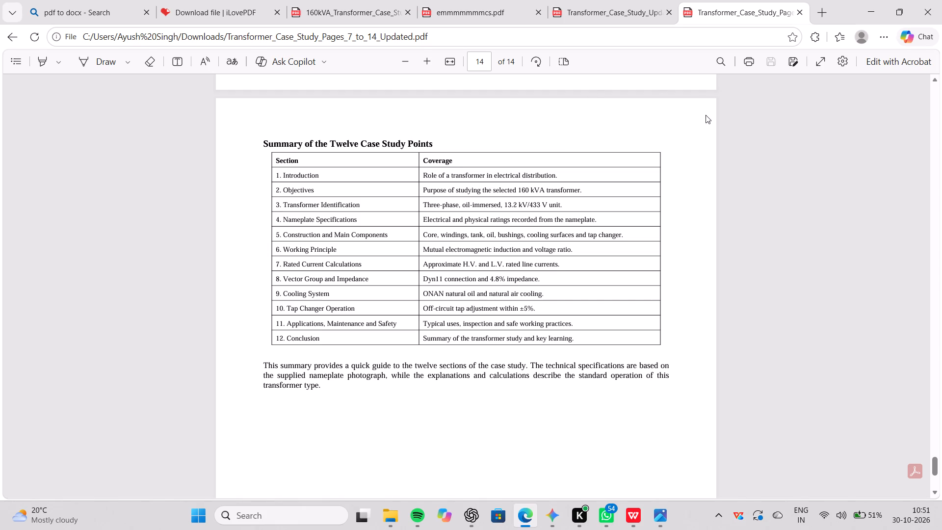
drag(706, 115, 625, 197)
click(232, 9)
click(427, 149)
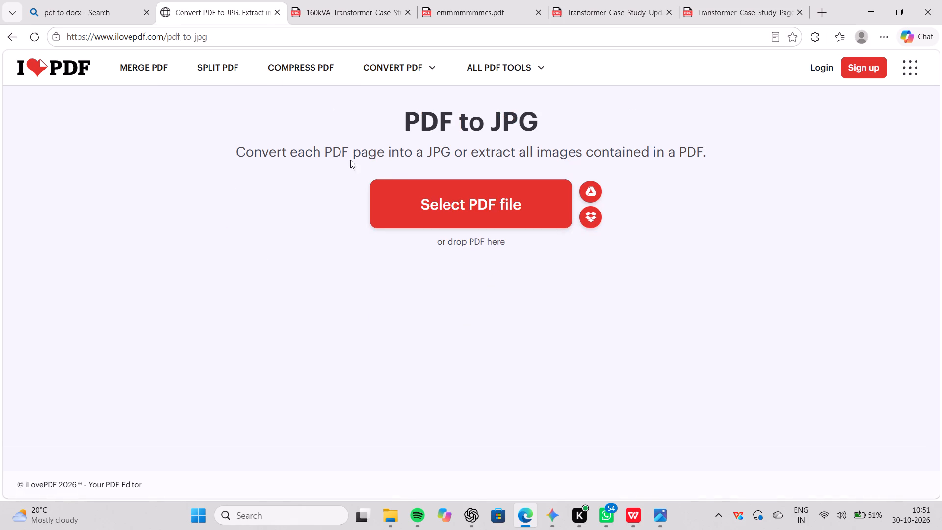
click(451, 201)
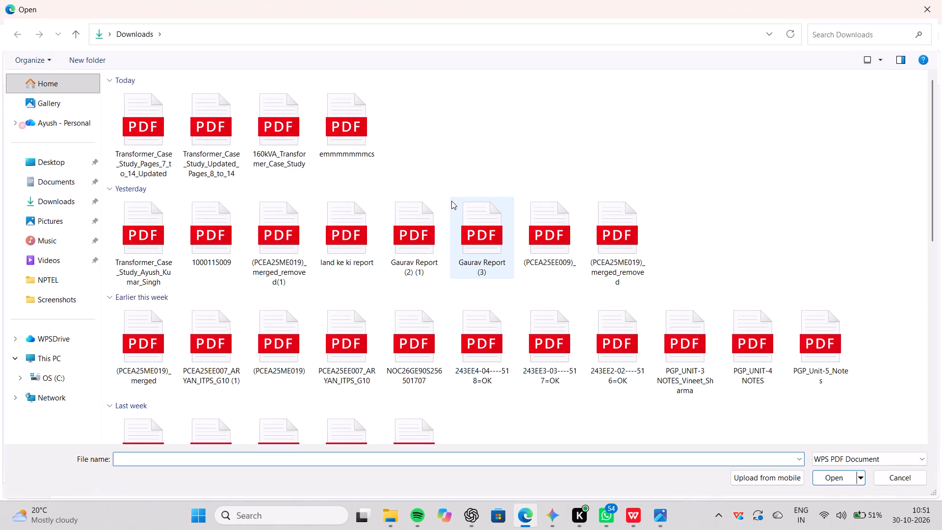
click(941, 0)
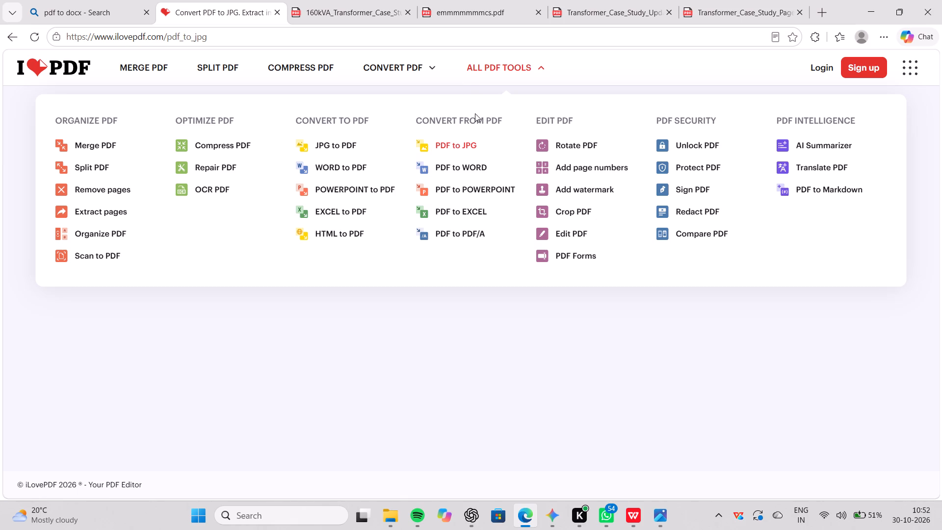
Convert Transformer_Case_Study_Pages_7_to_14_Updated.pdf to an editable Word file with iLovePDF's PDF to Word tool.
click(424, 164)
click(429, 212)
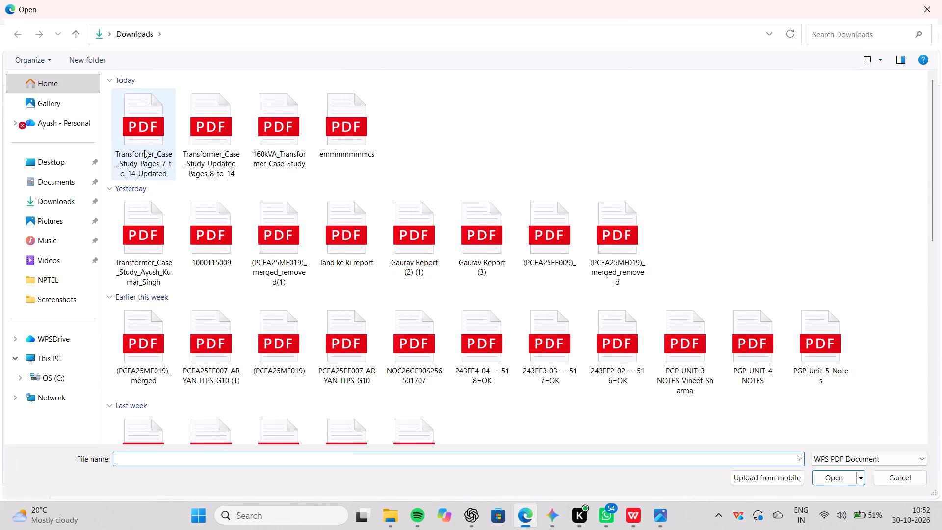
double_click(144, 150)
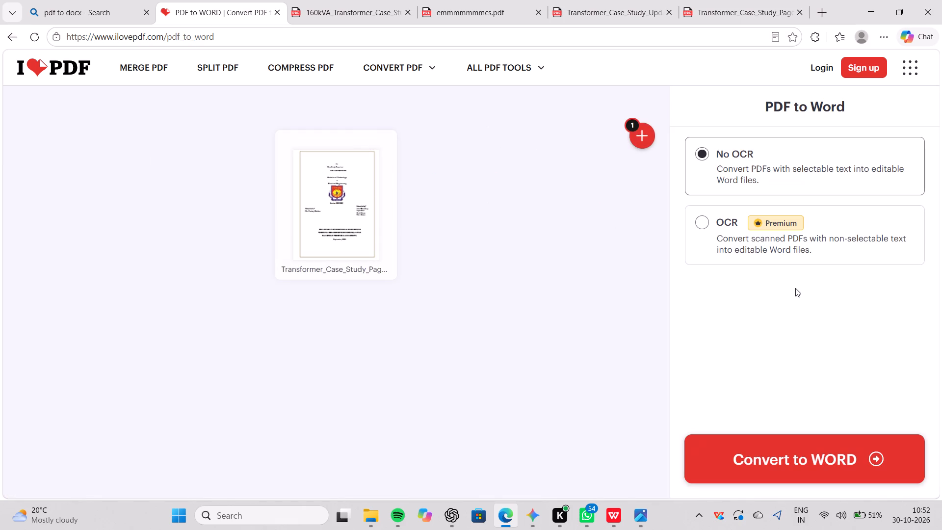
click(794, 449)
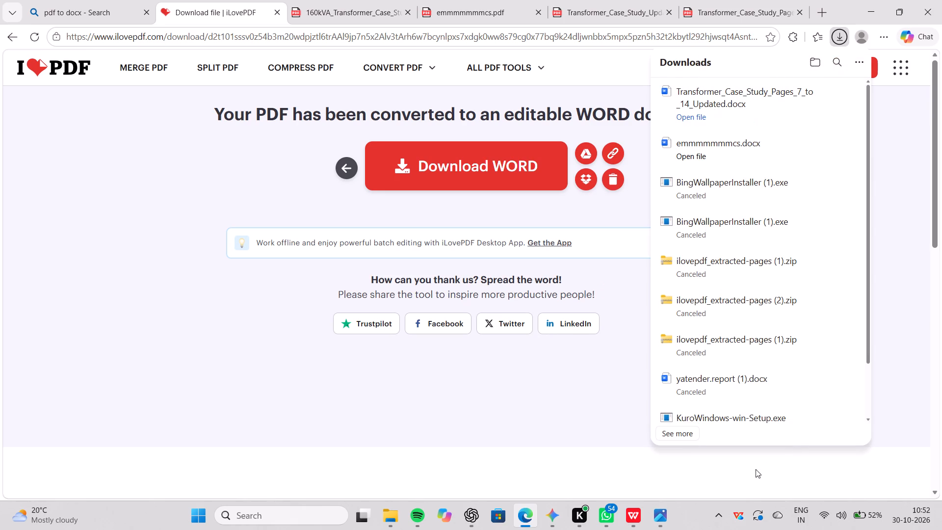
Open the converted Transformer_Case_Study_Pages_7_to_14_Updated.docx in WPS Office.
click(697, 116)
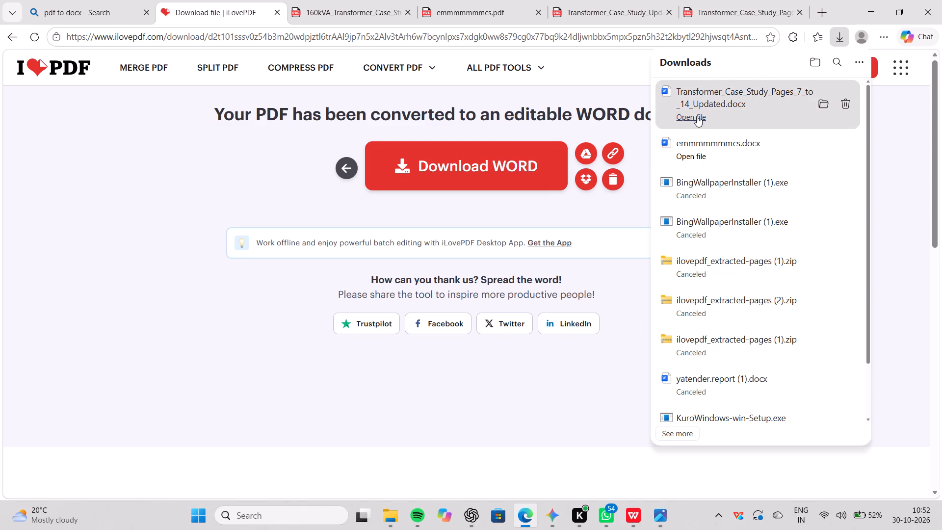
Change the title before the teacher's name under "Submitted to" on the cover page to "Dr.".
scroll(603, 228, down, 1)
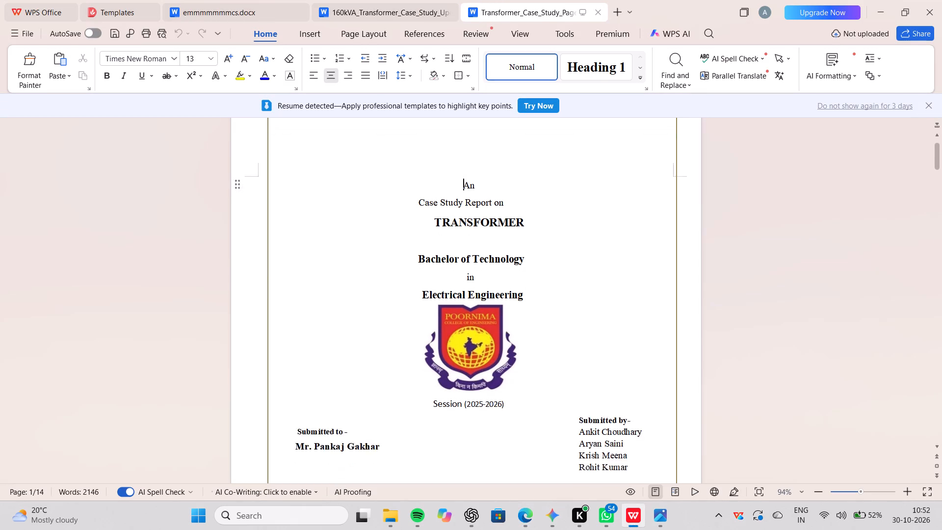
scroll(603, 228, down, 1)
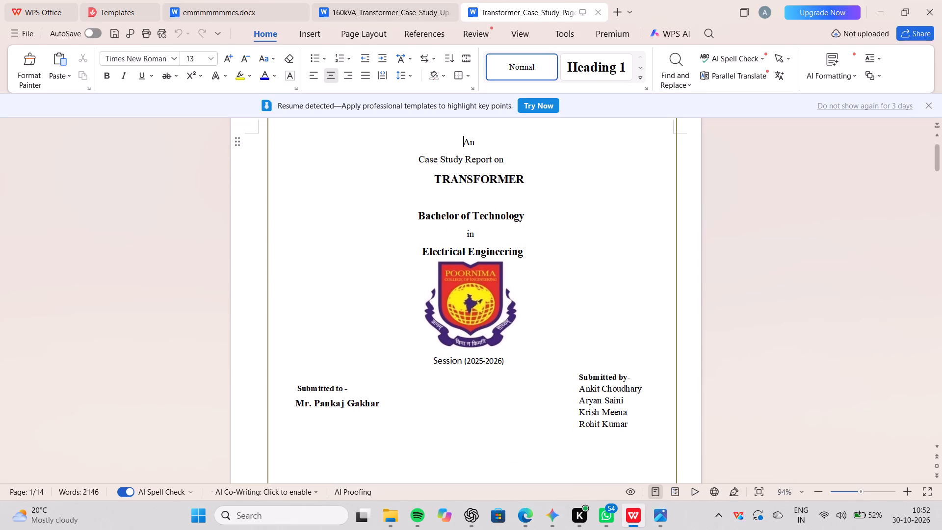
click(310, 402)
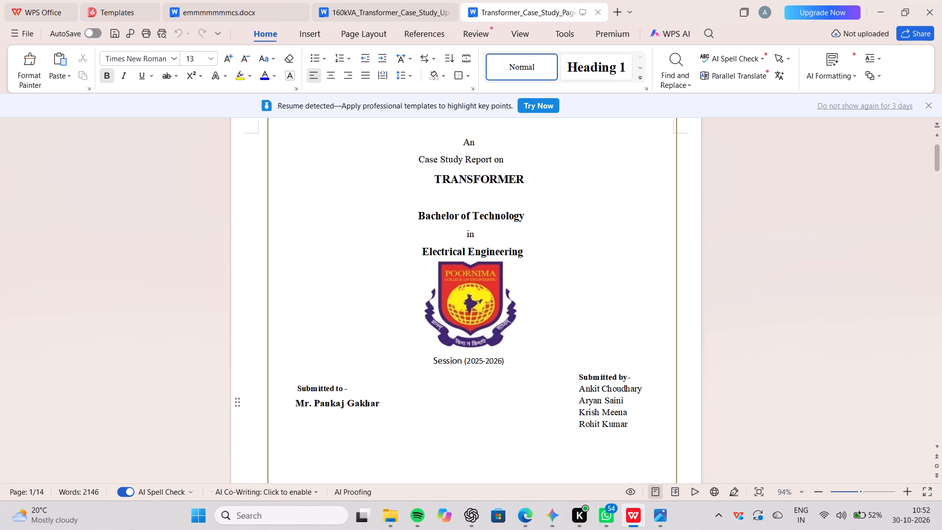
key(BackSpace)
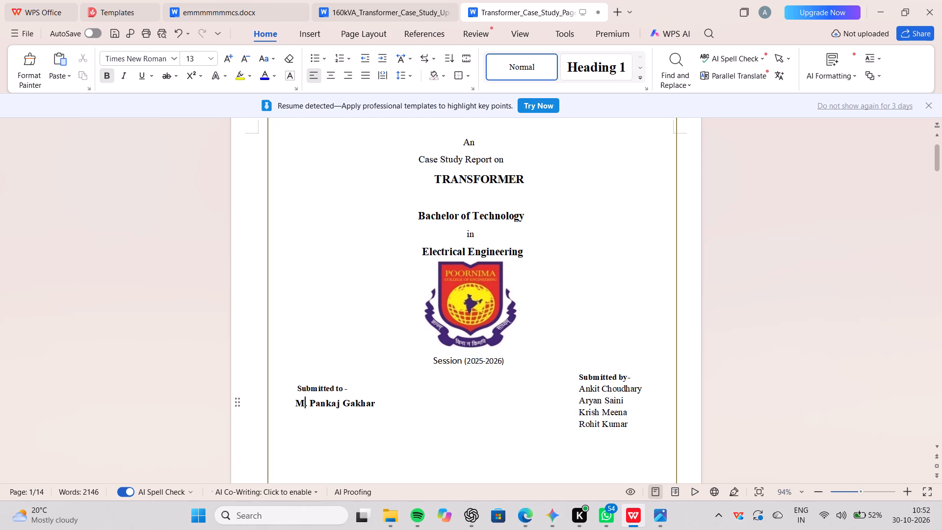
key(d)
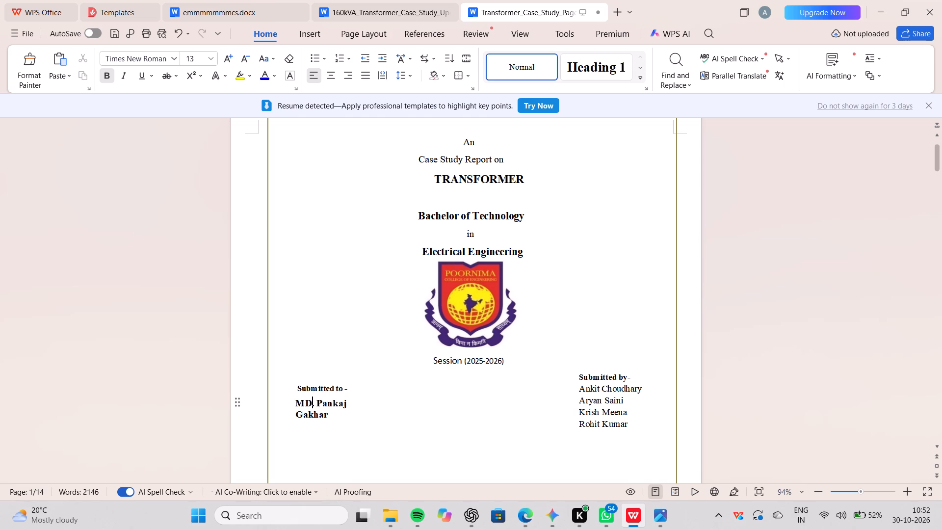
click(306, 401)
key(BackSpace)
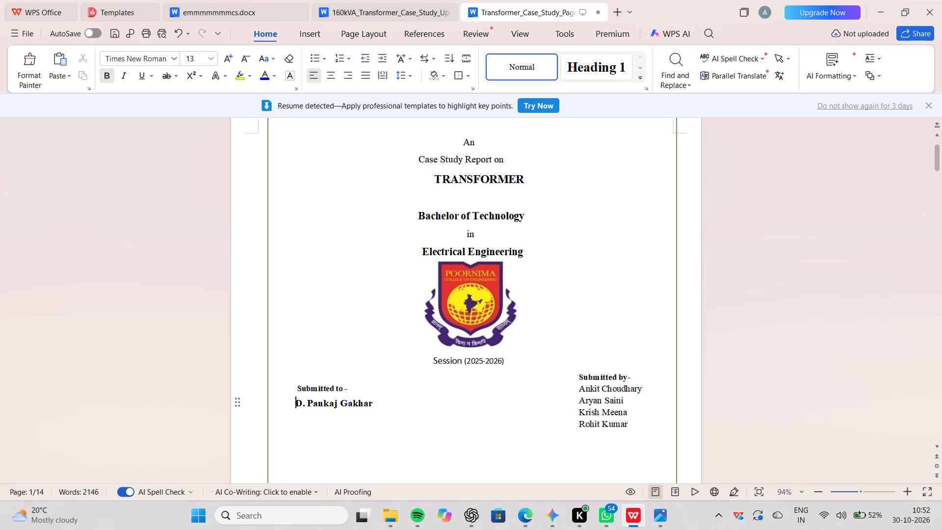
click(303, 402)
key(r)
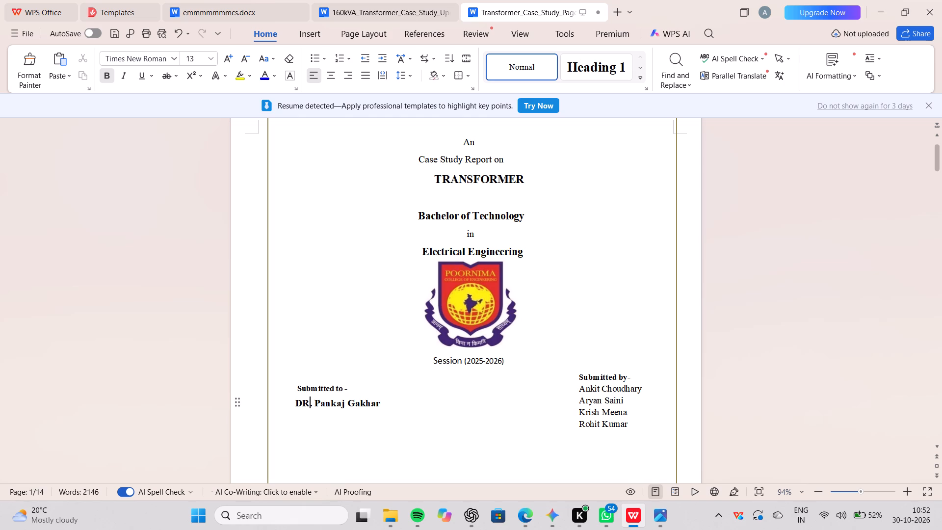
key(BackSpace)
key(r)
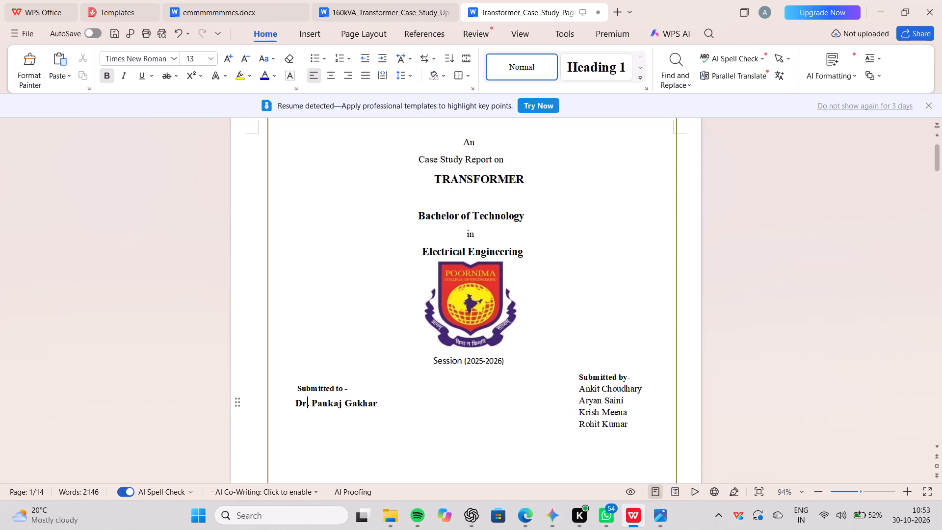
Replace the first student's name in the "Submitted by" list on the cover page, starting with "Ayush".
click(644, 388)
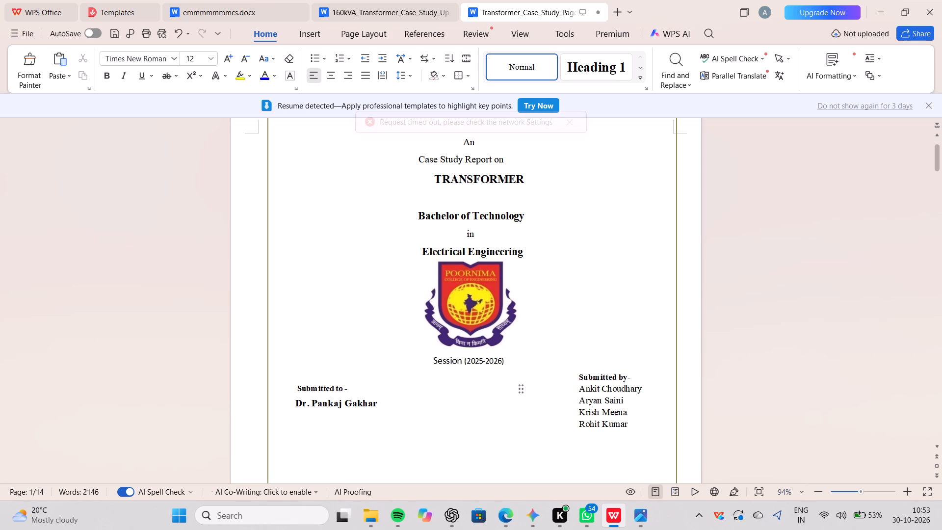
key(BackSpace)
key(BackSpace)
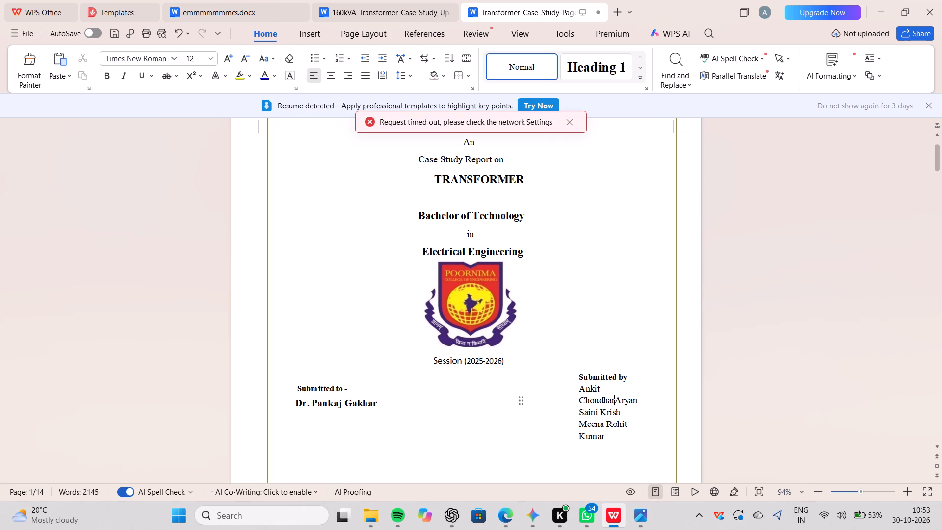
key(BackSpace)
key(BackSpace)
key(BackSpace)
key(BackSpace)
key(BackSpace)
key(BackSpace)
key(BackSpace)
key(BackSpace)
key(BackSpace)
key(BackSpace)
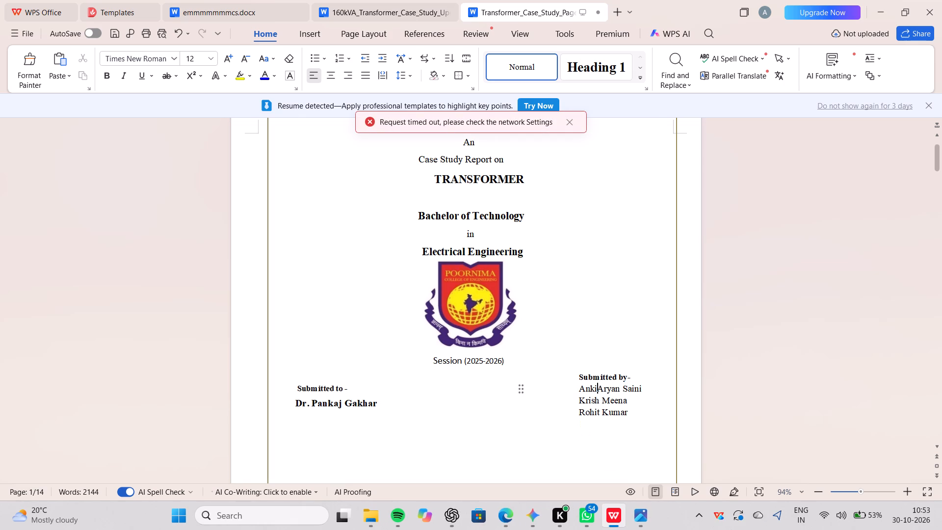
key(BackSpace)
key(BackSpace)
key(BackSpace)
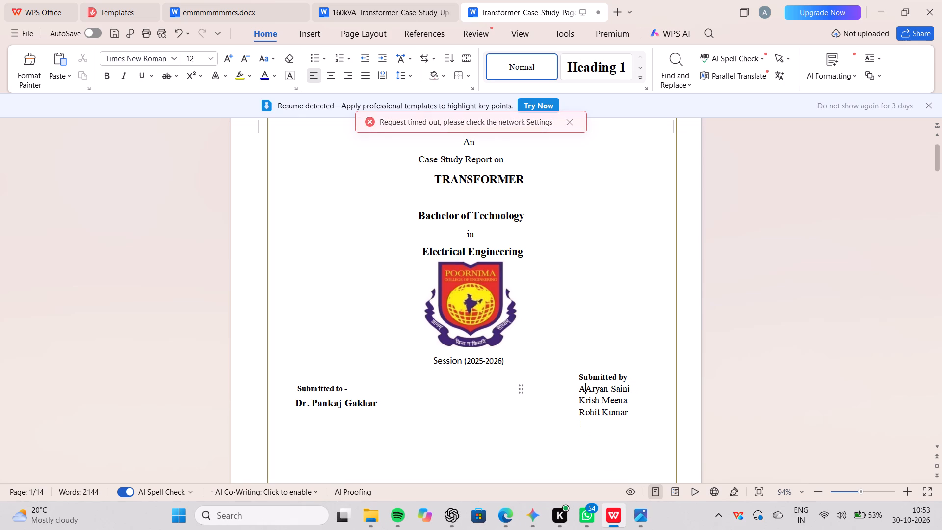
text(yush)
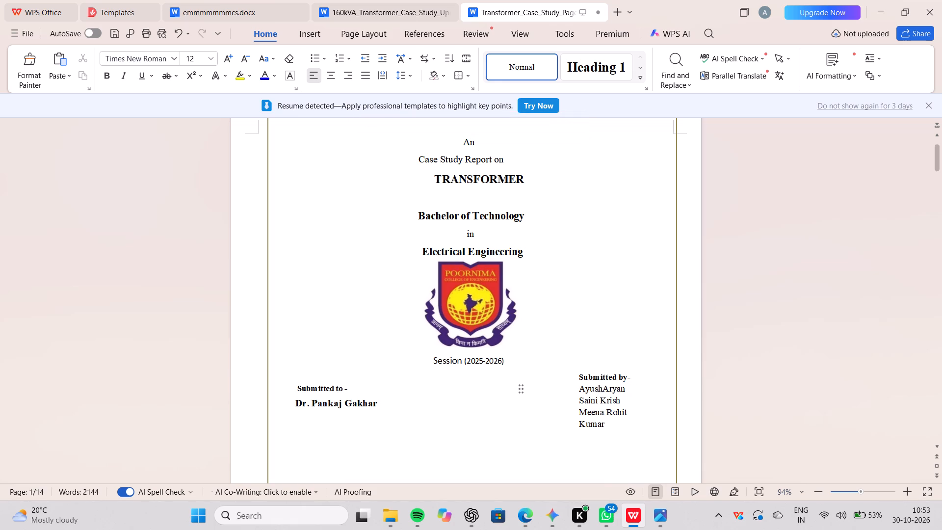
Complete the first submitter's name on the cover page by adding the middle name and surname.
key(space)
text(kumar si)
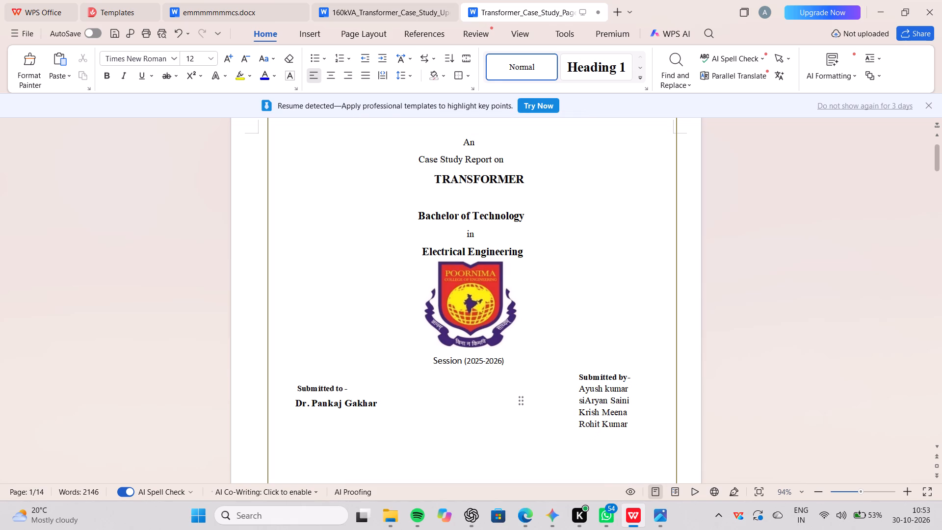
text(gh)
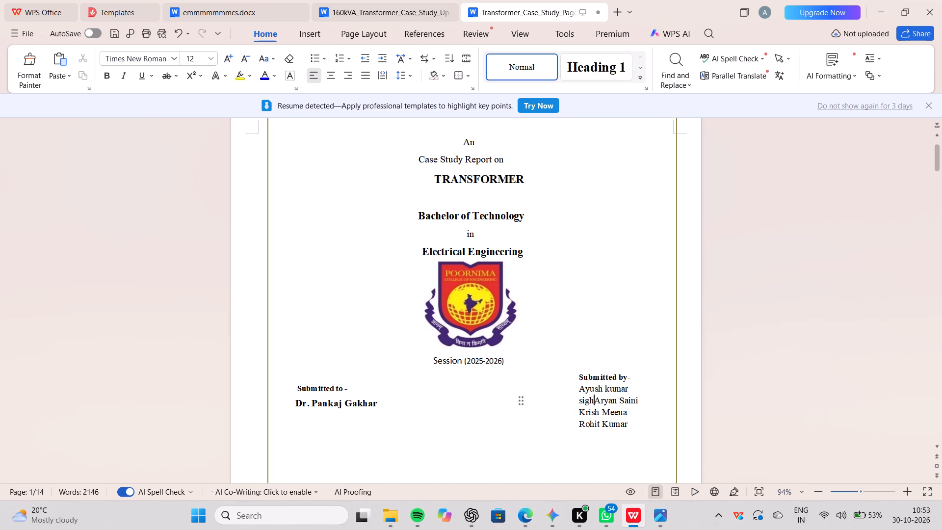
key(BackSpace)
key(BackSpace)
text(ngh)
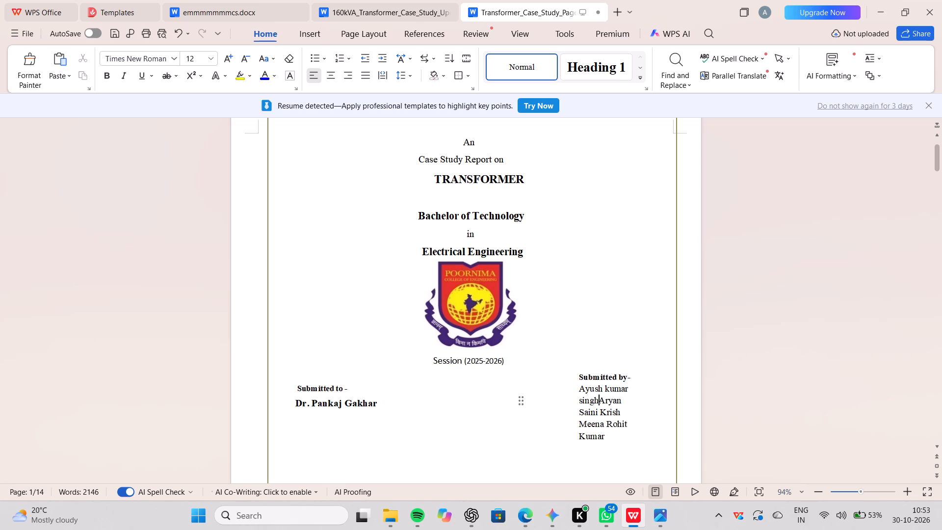
Replace the hyphen after "Submitted by" on the cover page with a space, keeping the names below it.
click(578, 388)
key(BackSpace)
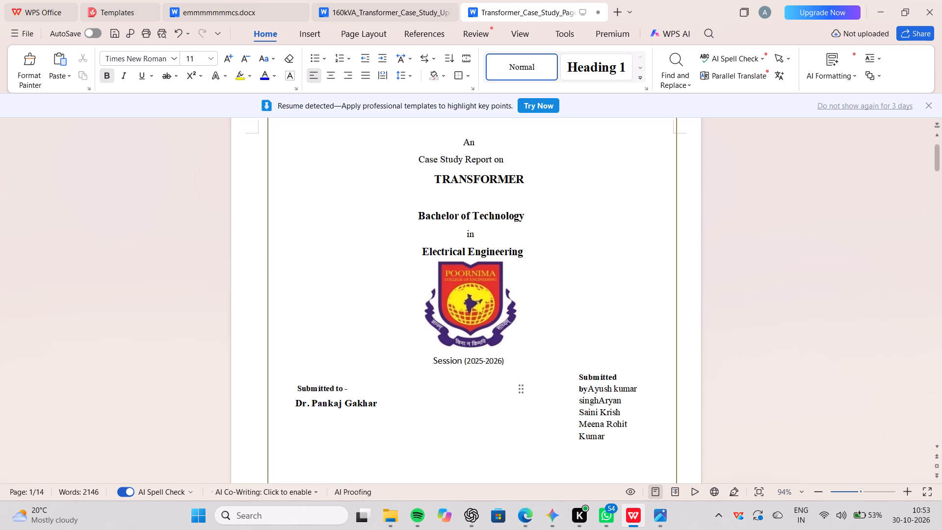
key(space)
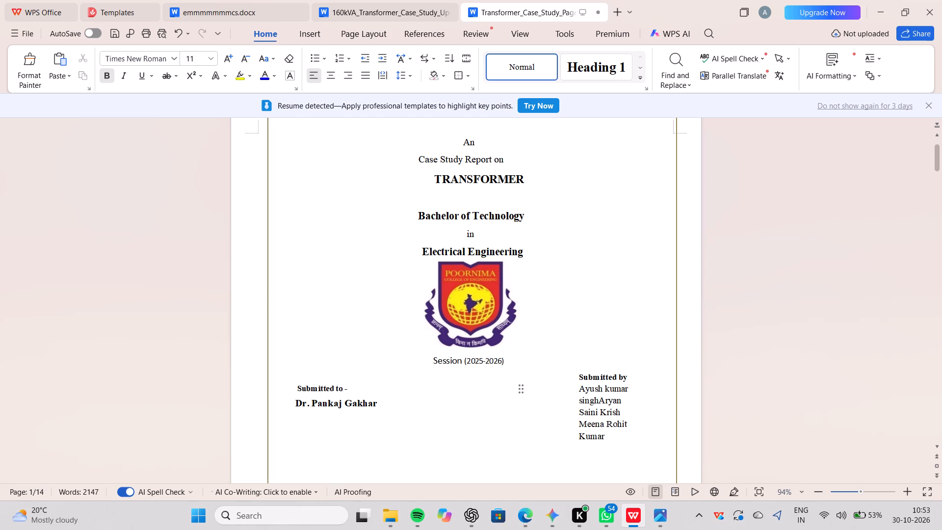
Replace the second submitter's name on the cover page with the new submitter's first name and surname, separated from the first name entry.
click(600, 399)
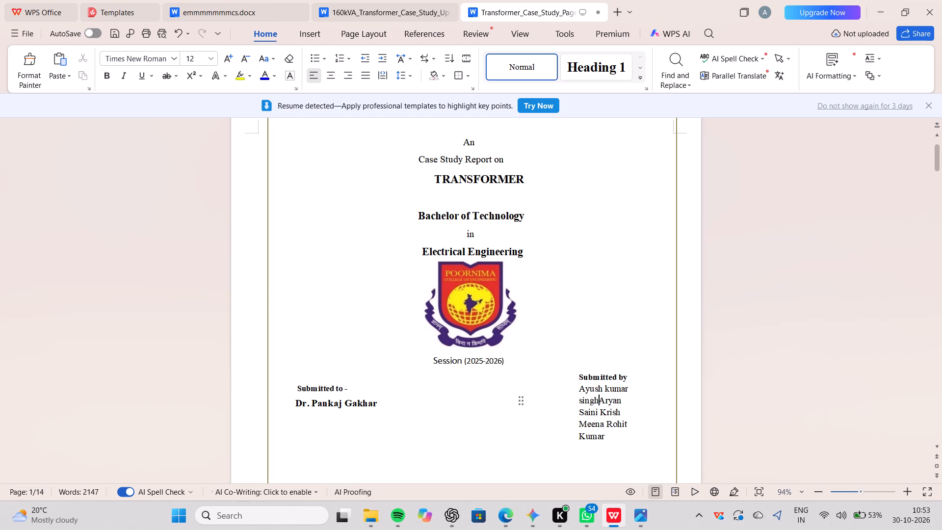
click(598, 412)
key(BackSpace)
key(BackSpace)
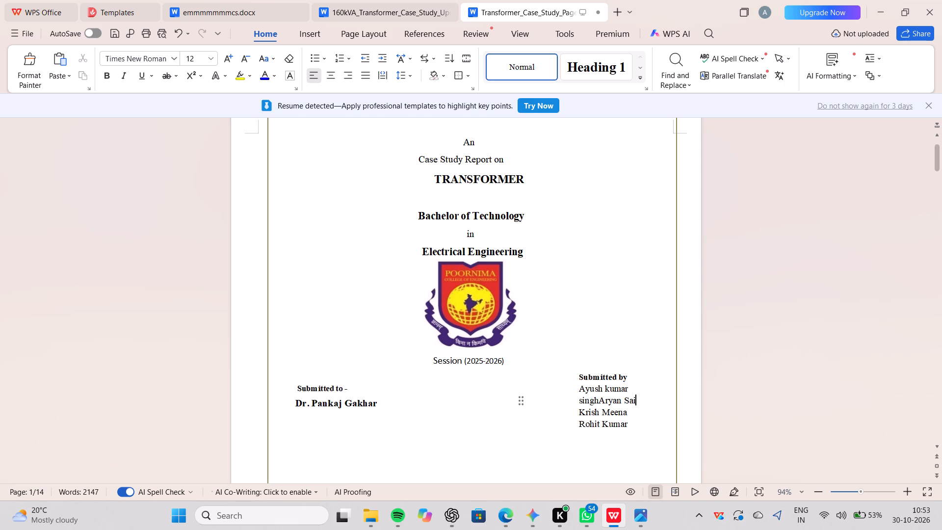
key(BackSpace)
key(BackSpace)
key(BackSpace)
key(BackSpace)
key(BackSpace)
key(BackSpace)
key(BackSpace)
key(BackSpace)
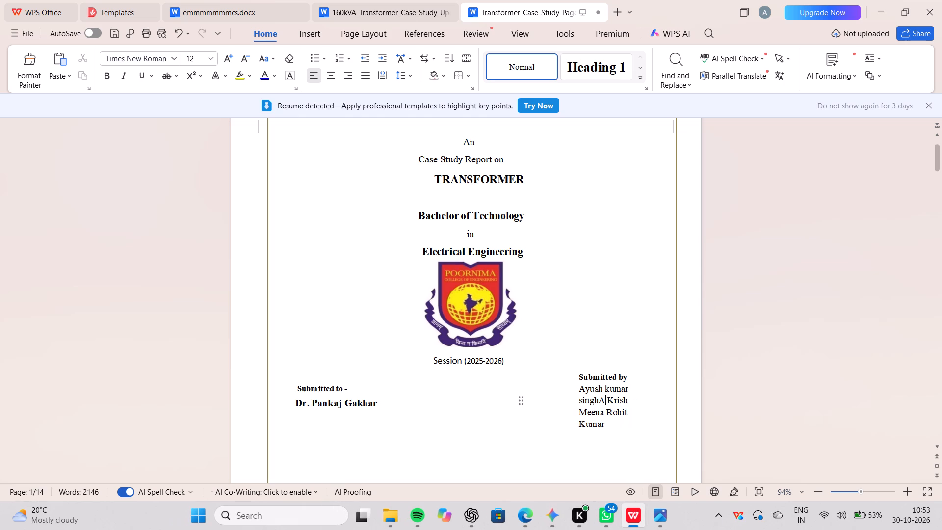
key(BackSpace)
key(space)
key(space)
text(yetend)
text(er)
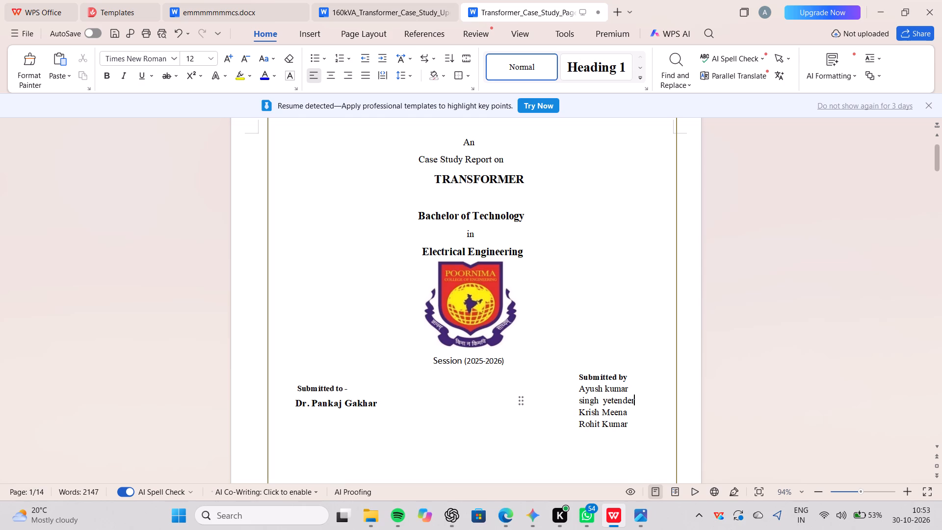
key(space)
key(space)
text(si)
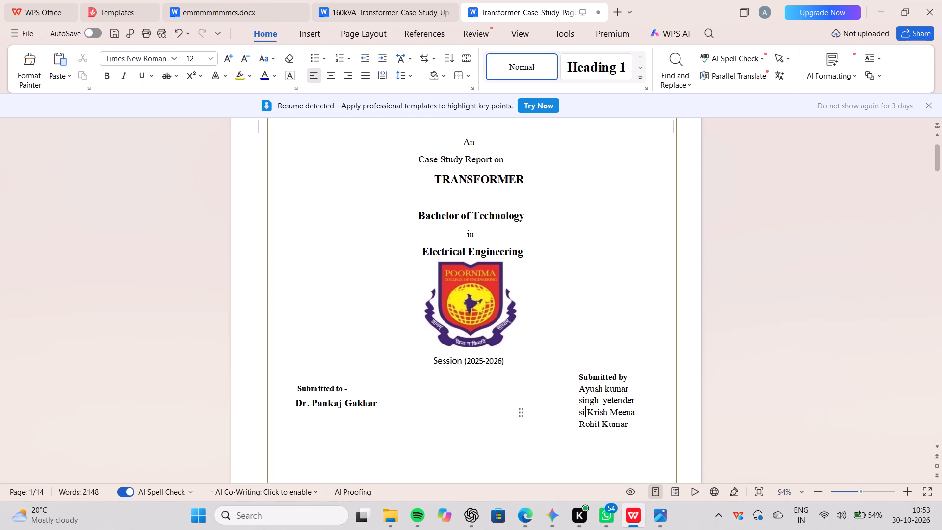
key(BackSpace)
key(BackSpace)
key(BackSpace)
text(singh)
Adjust the indent of the "Submitted by" block so the first submitter's full name fits on one line.
drag(582, 389, 597, 398)
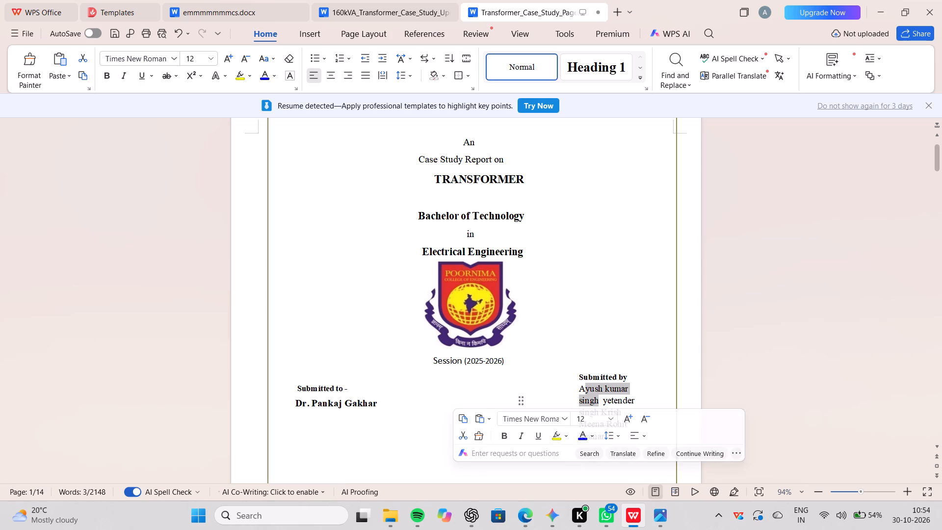
drag(558, 390, 597, 399)
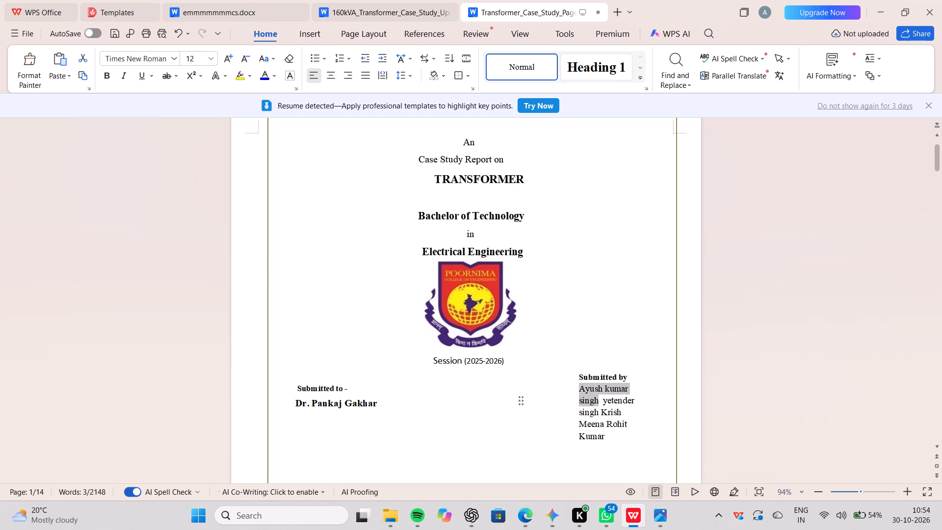
drag(597, 399, 597, 400)
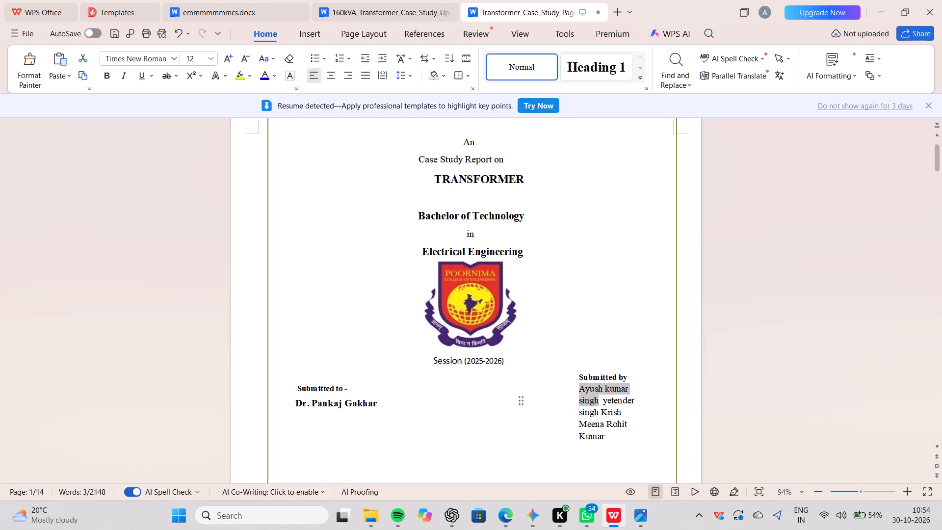
click(383, 54)
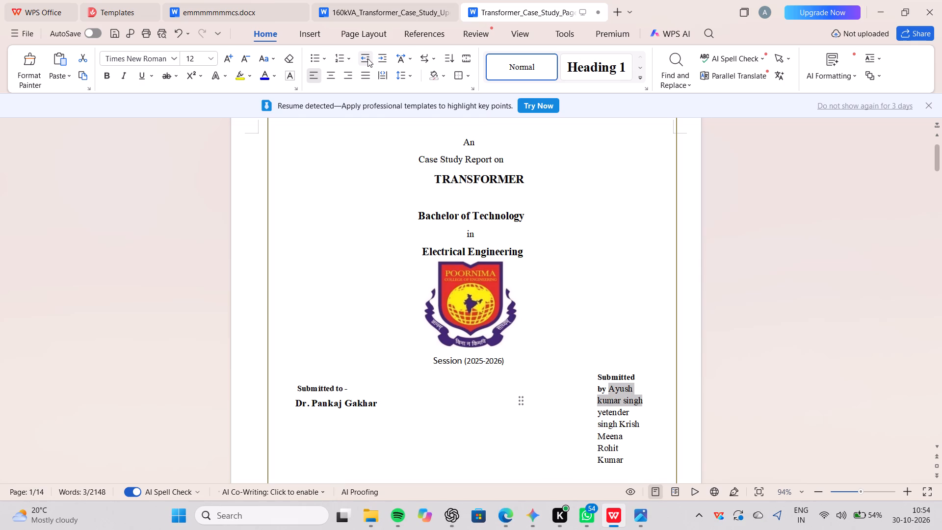
click(367, 58)
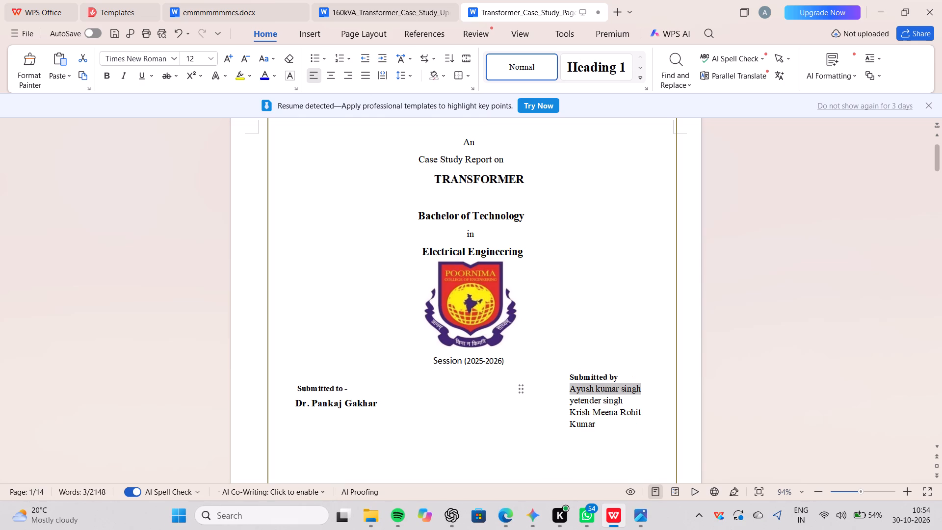
Replace the third submitter's name on the cover page with the new submitter's first name and surname.
click(621, 414)
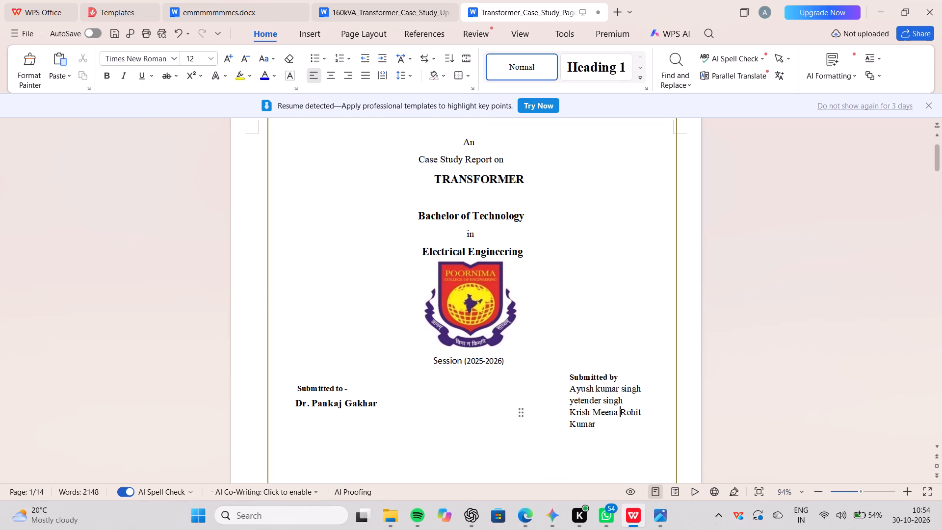
key(BackSpace)
key(BackSpace)
key(BackSpace)
key(BackSpace)
key(BackSpace)
key(BackSpace)
key(BackSpace)
key(BackSpace)
key(BackSpace)
key(BackSpace)
key(BackSpace)
key(BackSpace)
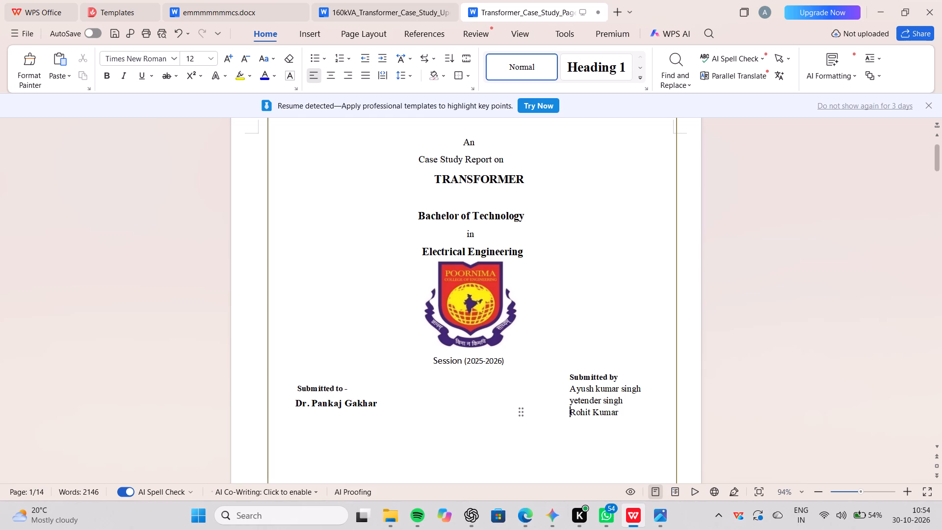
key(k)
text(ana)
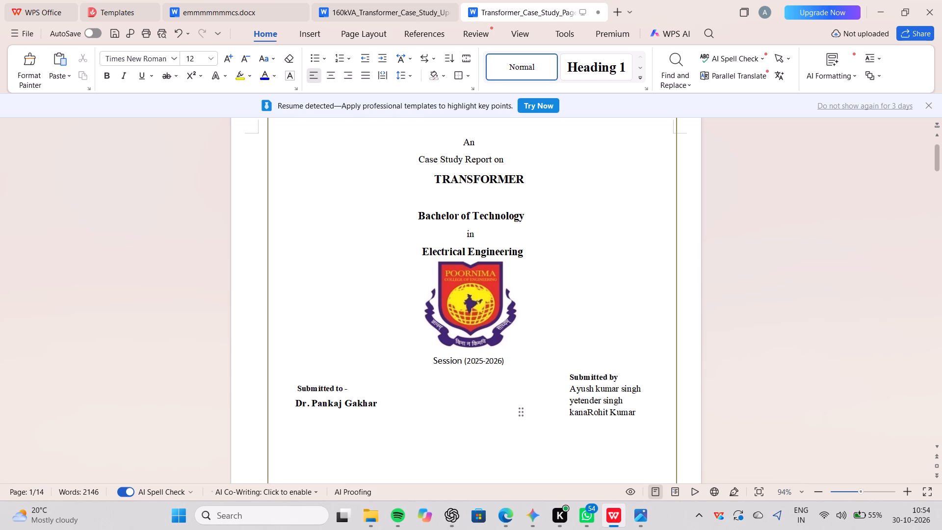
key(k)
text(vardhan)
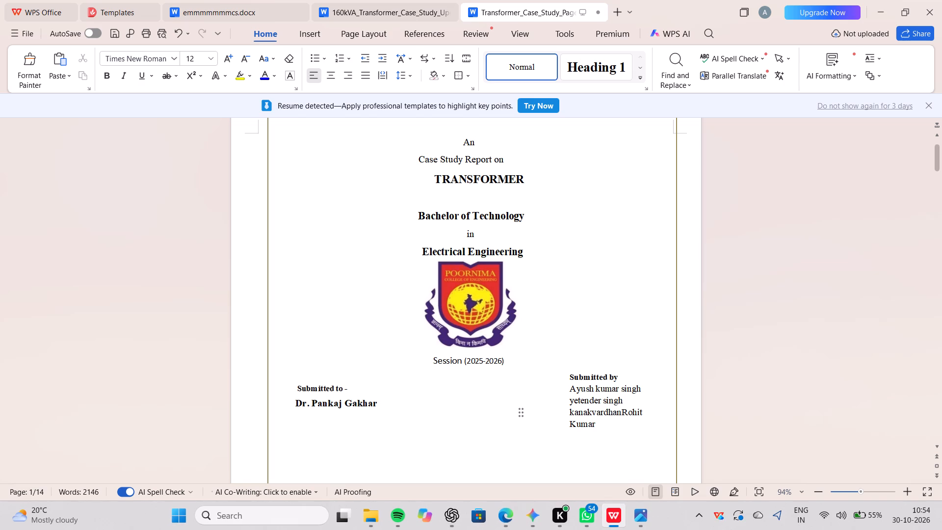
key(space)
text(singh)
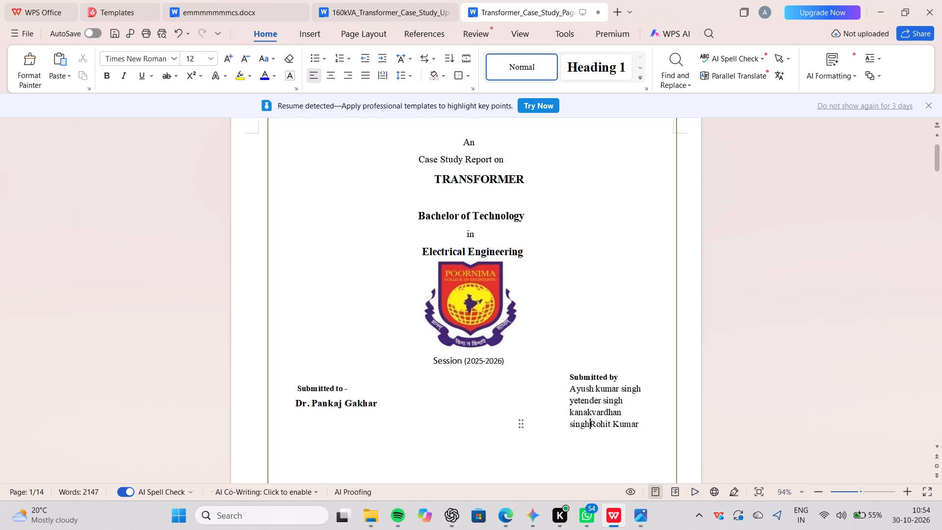
Fix the spacing around the third submitter's name, putting a space between it and the fourth submitter's name.
click(570, 410)
key(BackSpace)
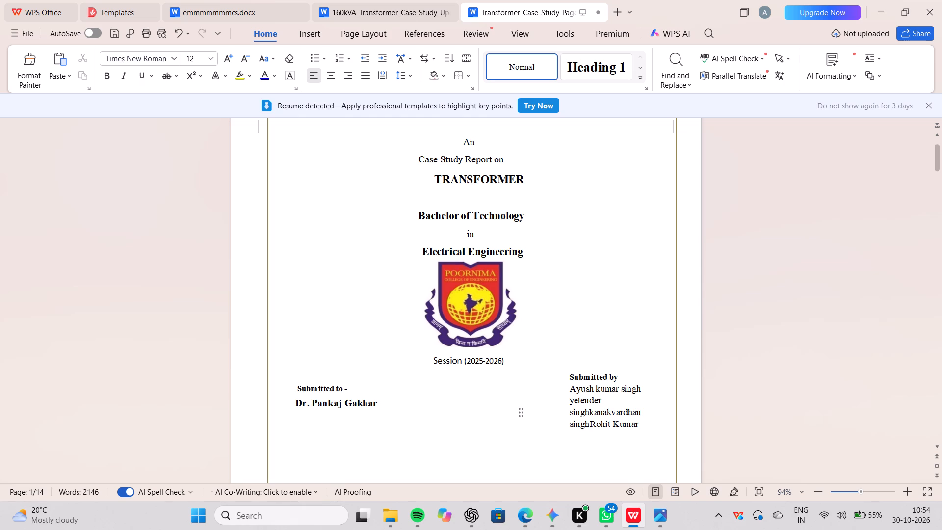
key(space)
click(589, 423)
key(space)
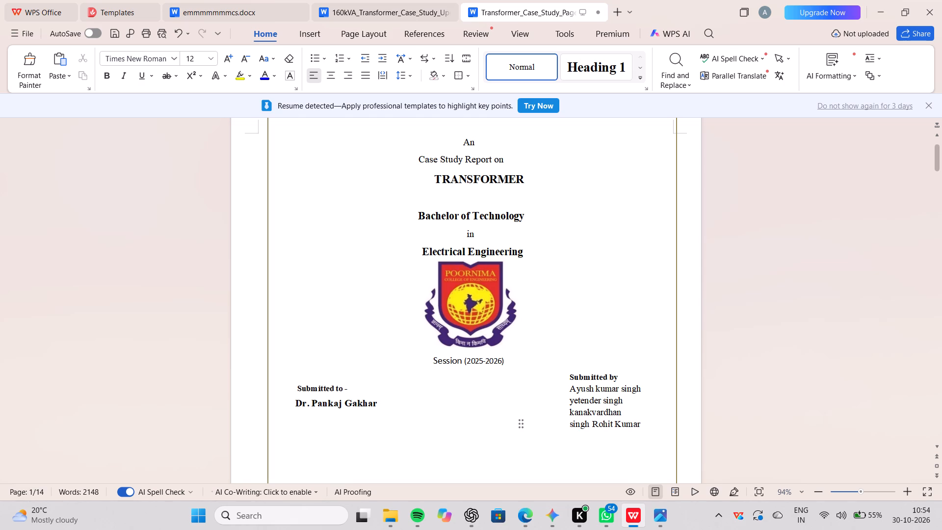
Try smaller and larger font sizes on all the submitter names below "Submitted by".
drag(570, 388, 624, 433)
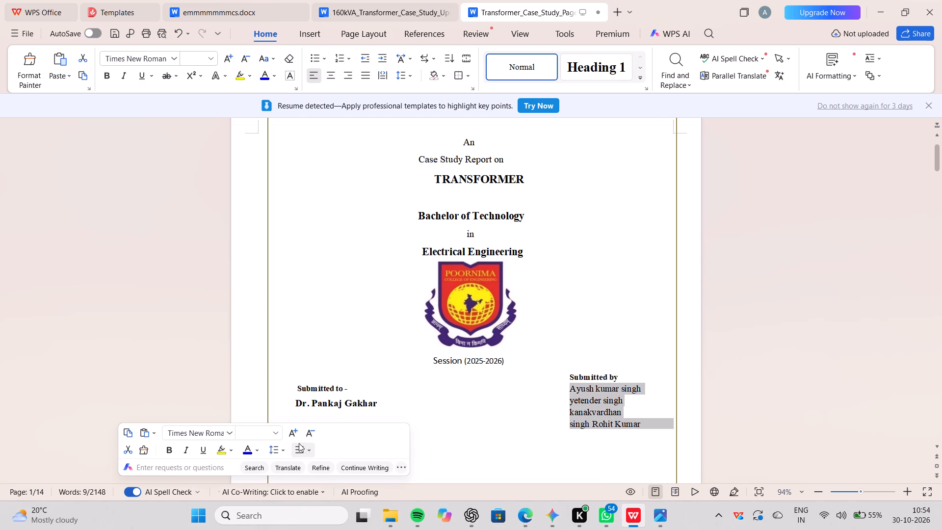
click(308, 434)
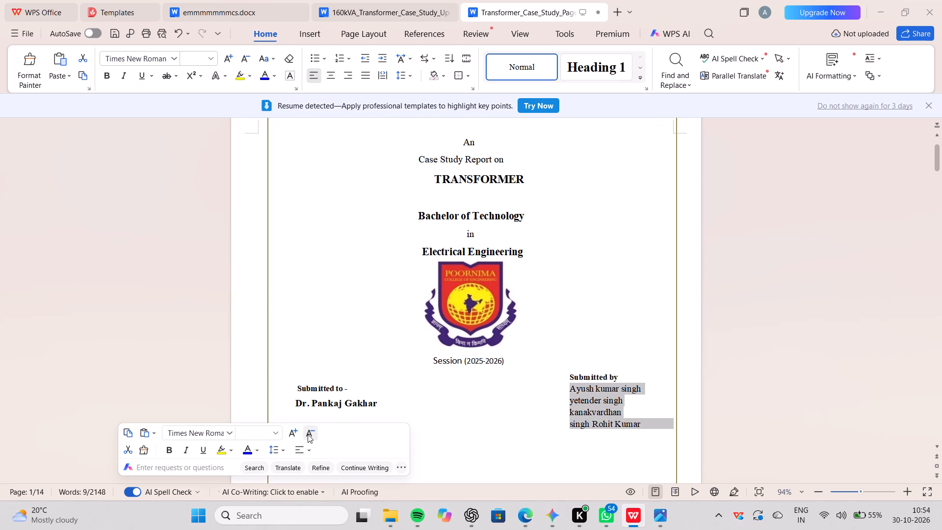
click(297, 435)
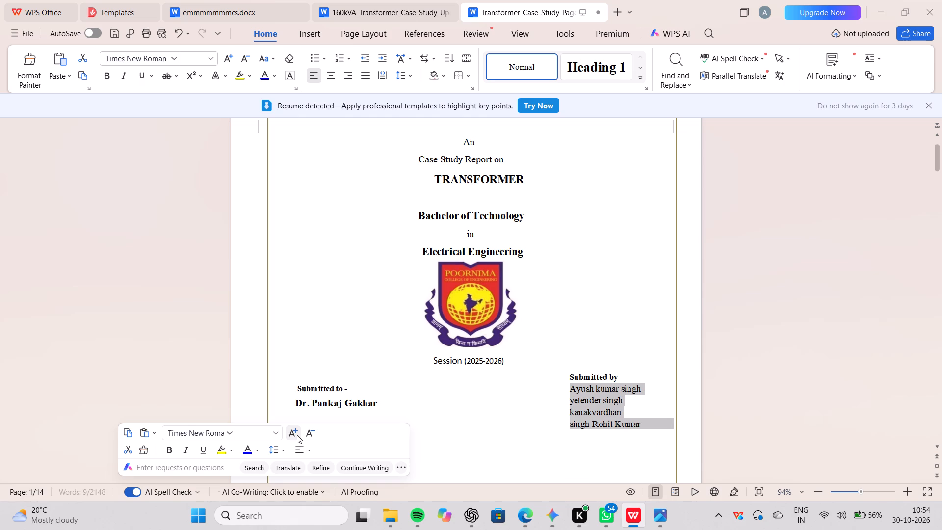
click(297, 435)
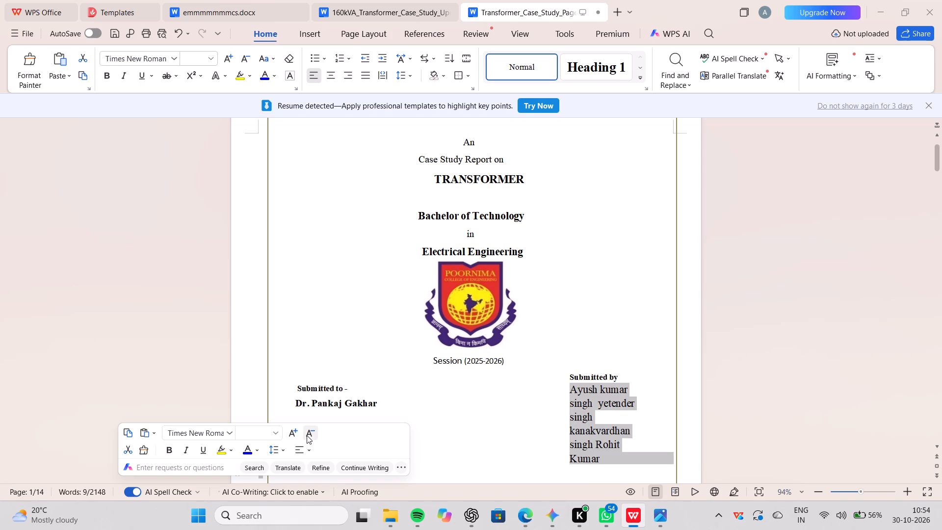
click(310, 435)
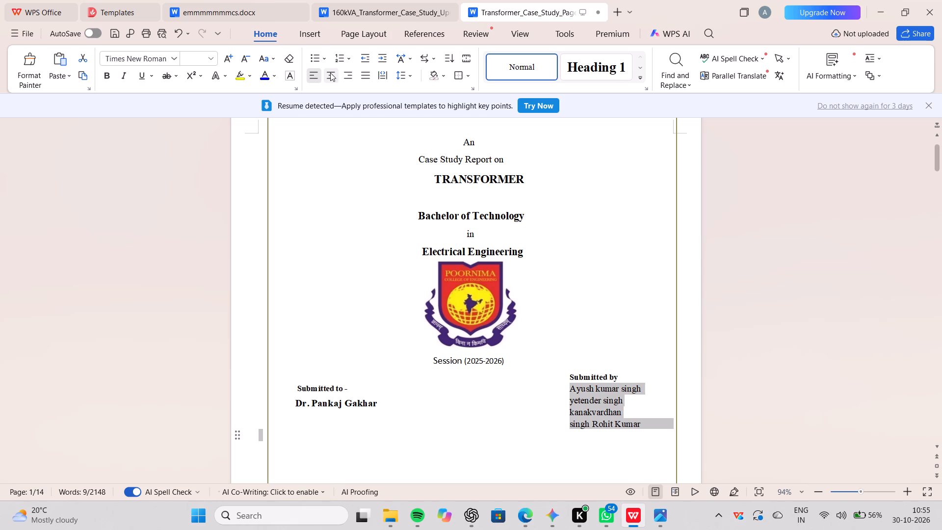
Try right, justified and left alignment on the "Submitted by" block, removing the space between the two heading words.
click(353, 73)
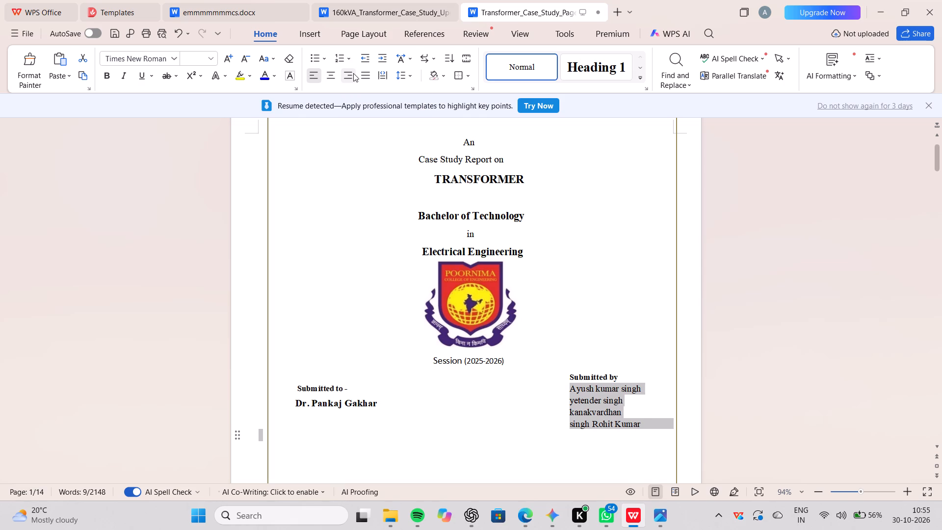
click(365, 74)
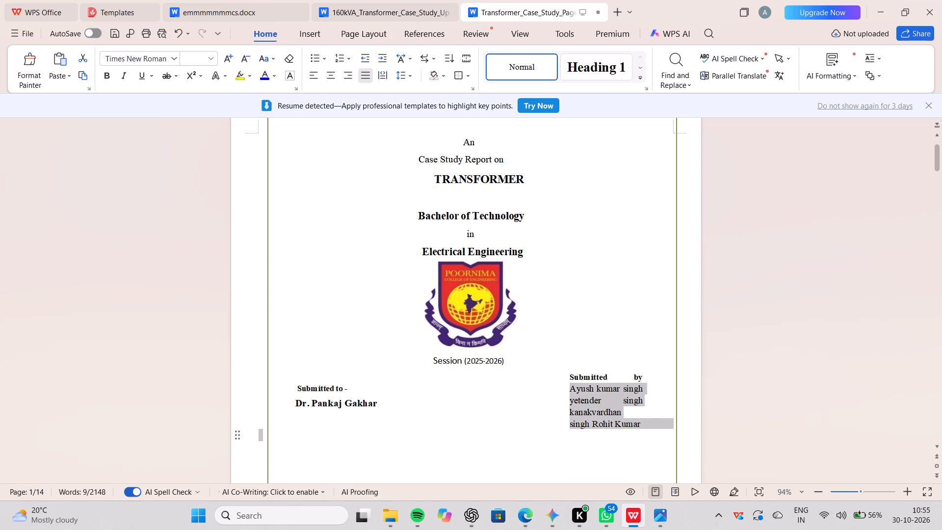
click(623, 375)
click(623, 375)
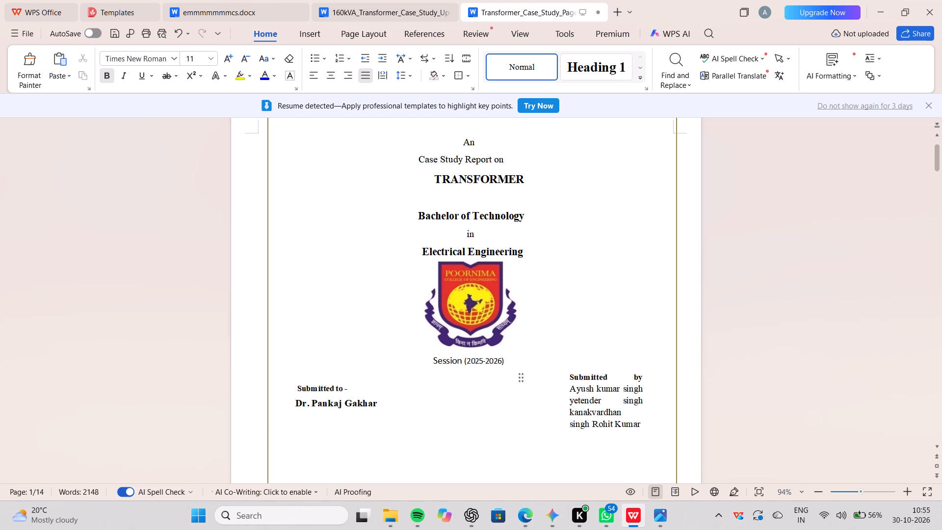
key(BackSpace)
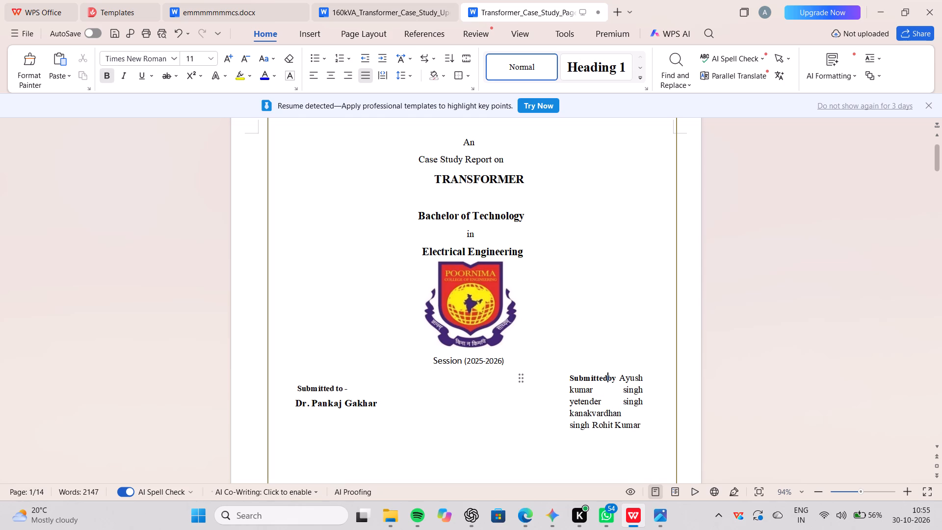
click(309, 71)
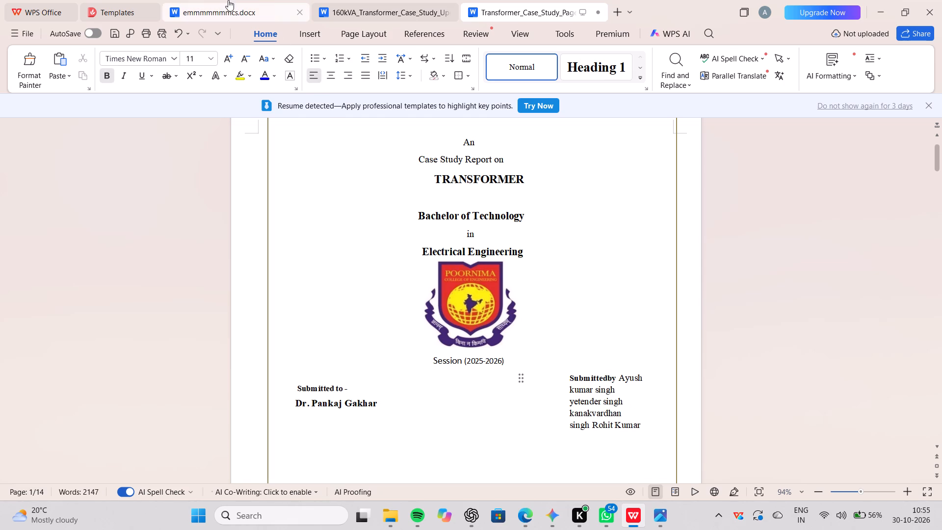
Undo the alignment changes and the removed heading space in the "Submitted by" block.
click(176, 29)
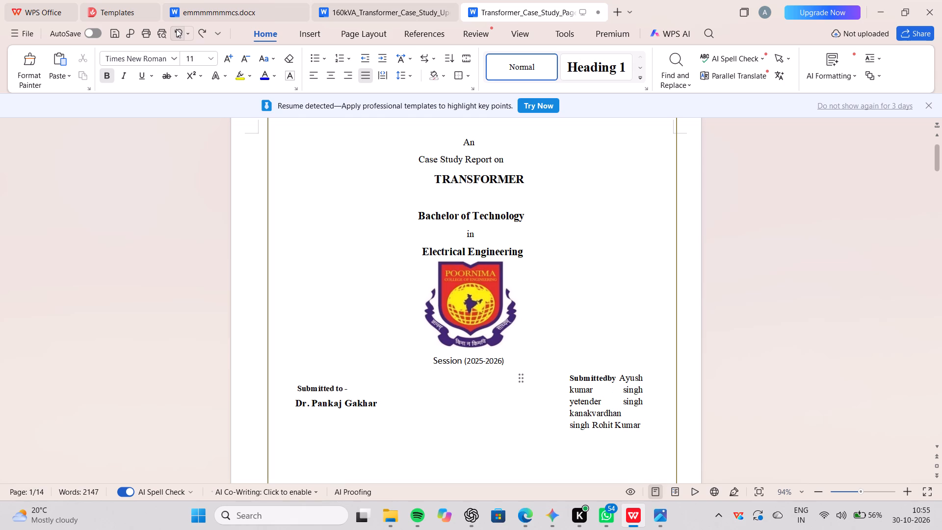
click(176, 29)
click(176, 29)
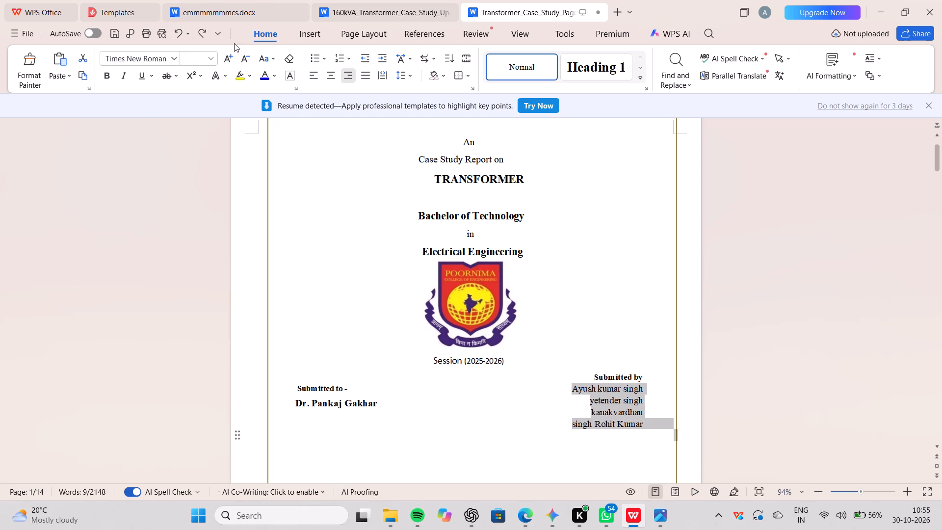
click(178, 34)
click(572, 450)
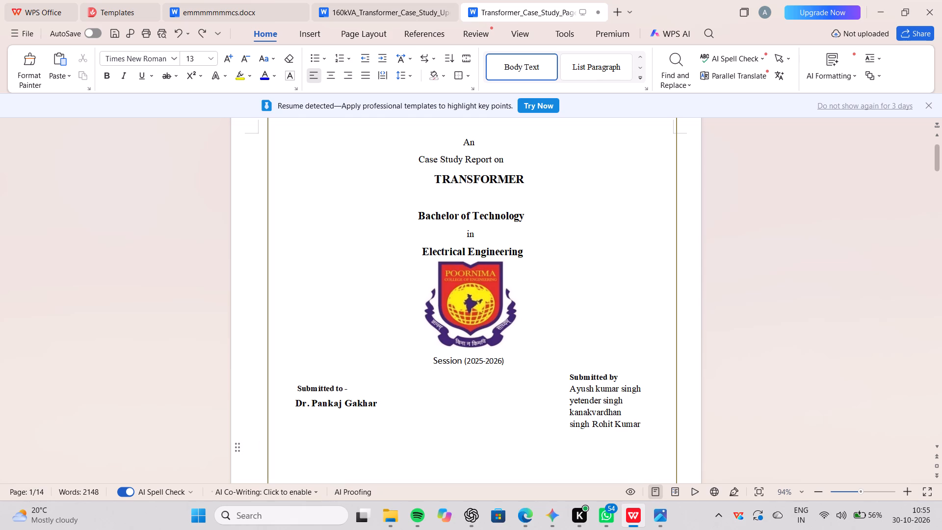
Replace the first submitter's name below "Submitted by" with a copy of the third submitter's first name, adding the surname after it.
drag(537, 412, 575, 413)
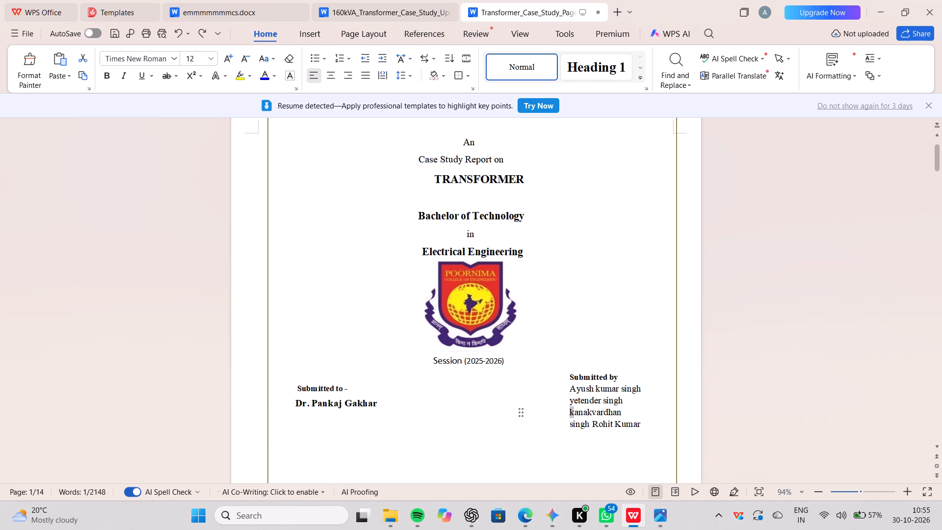
drag(587, 413, 621, 409)
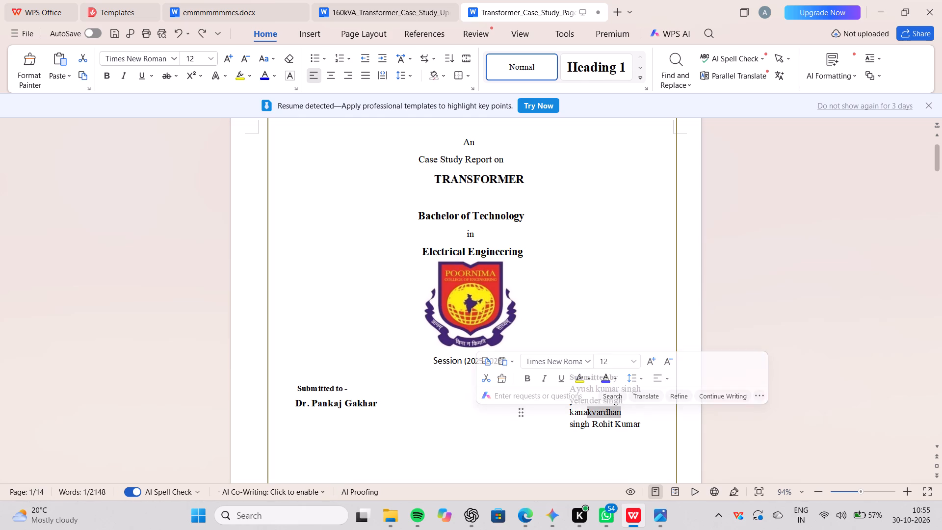
click(543, 431)
drag(569, 411, 571, 411)
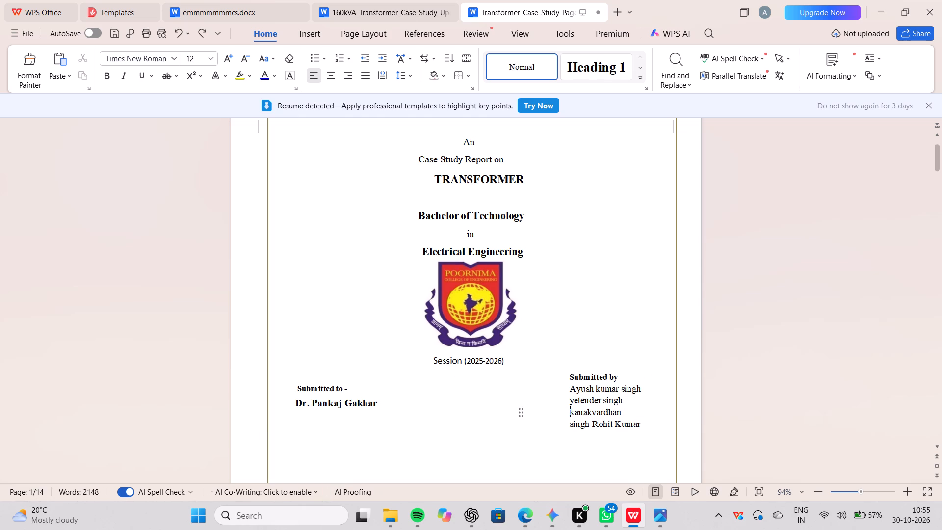
drag(571, 411, 577, 411)
drag(550, 435, 571, 408)
click(571, 408)
drag(571, 408, 585, 410)
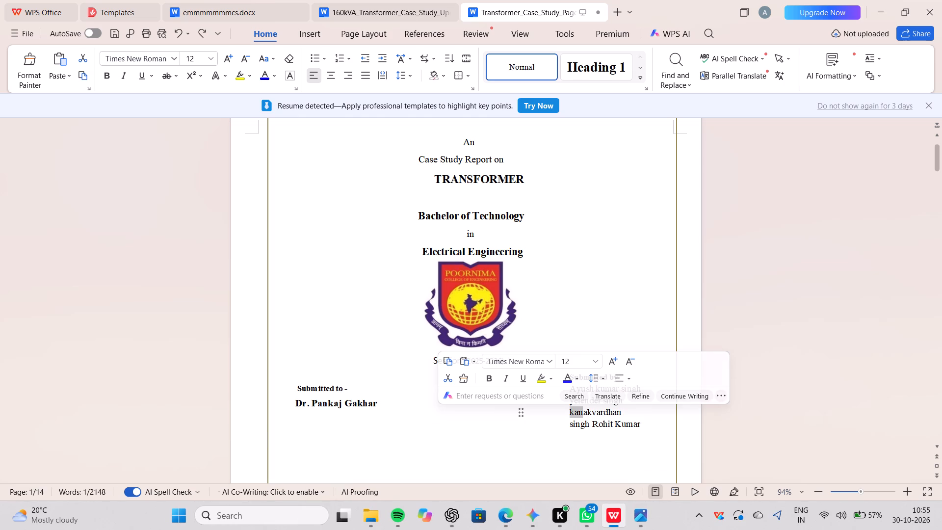
drag(569, 423, 569, 414)
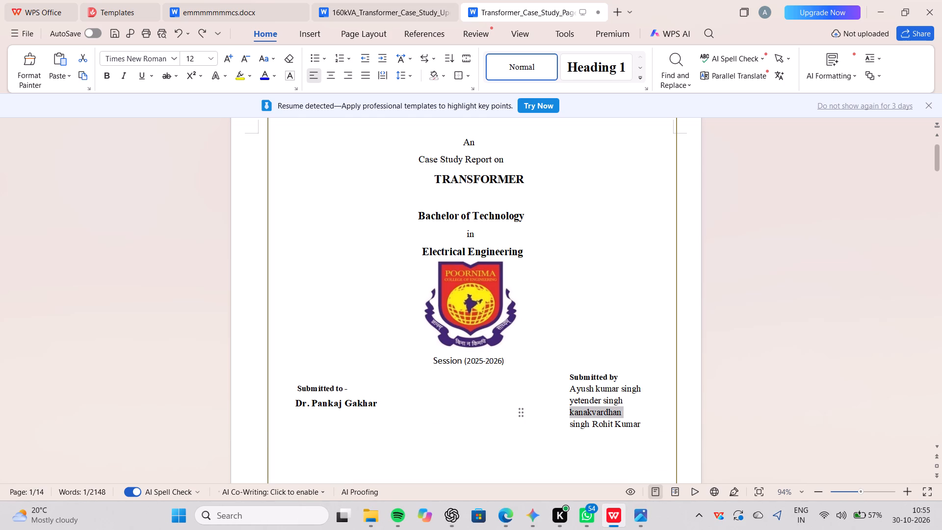
drag(569, 414, 569, 413)
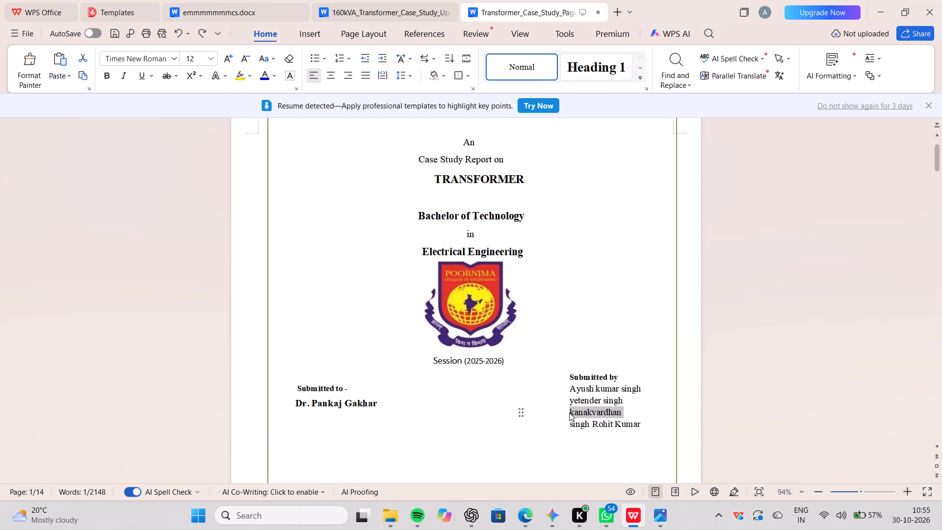
key(ctrl+c)
drag(571, 387, 632, 387)
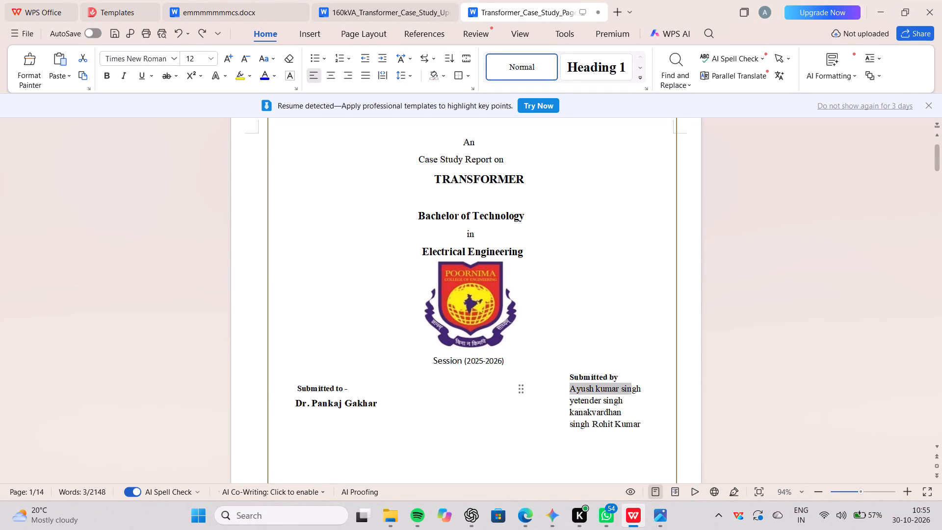
drag(632, 387, 639, 387)
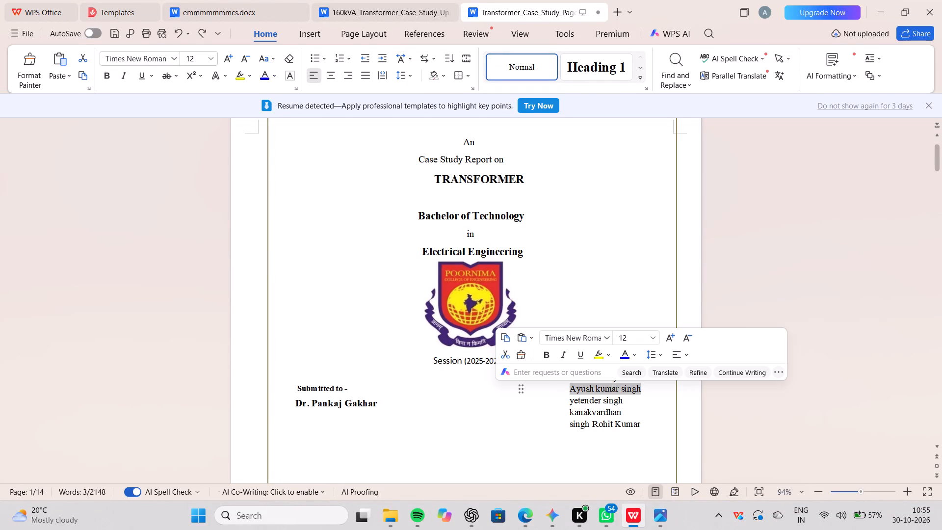
key(ctrl+v)
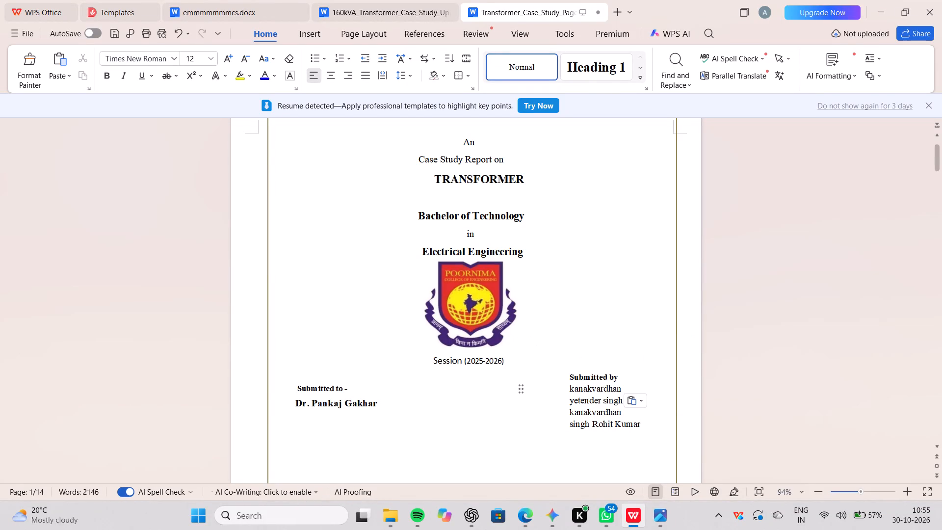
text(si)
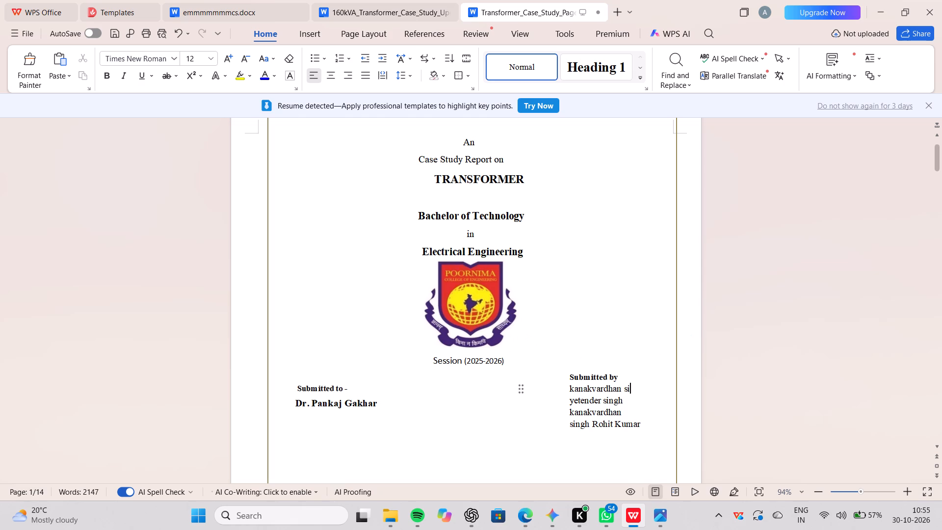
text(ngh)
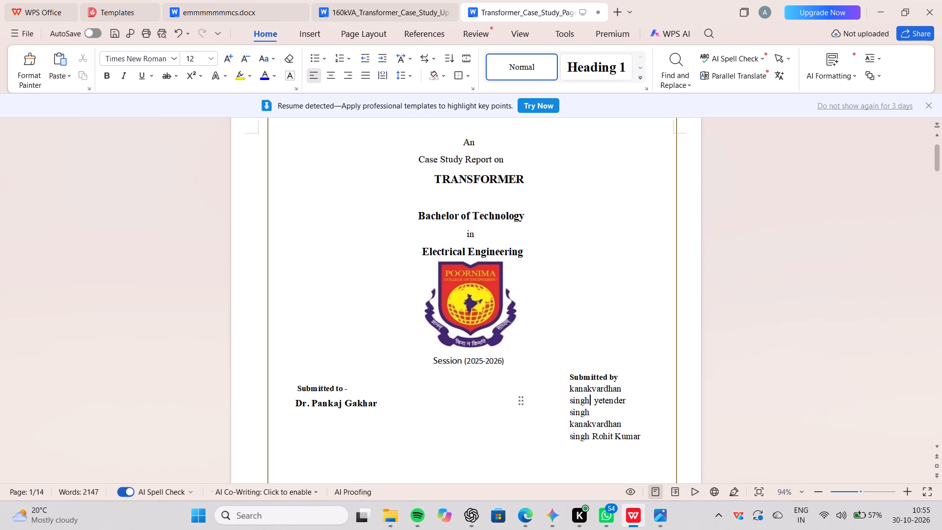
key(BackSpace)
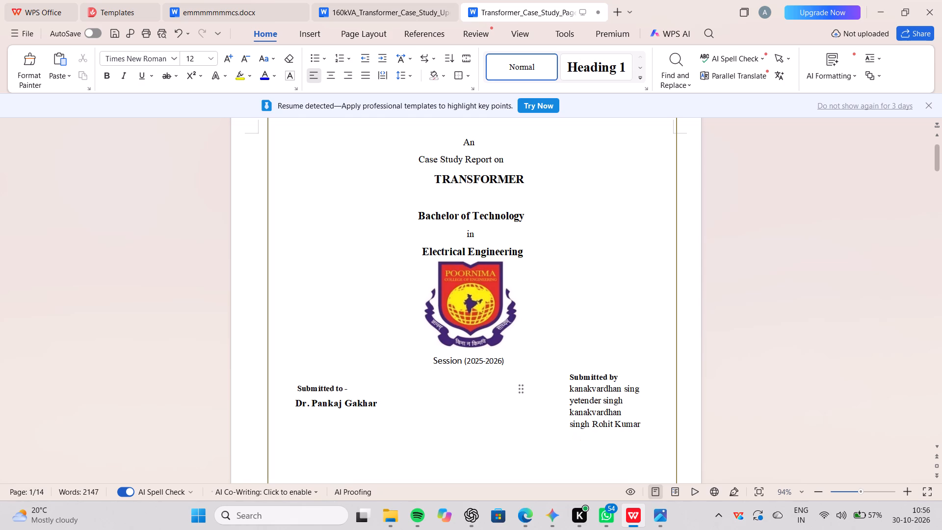
Shift the "Submitted by" block leftward by removing the spacing before its heading, keeping the heading and first name on separate lines.
click(566, 388)
key(BackSpace)
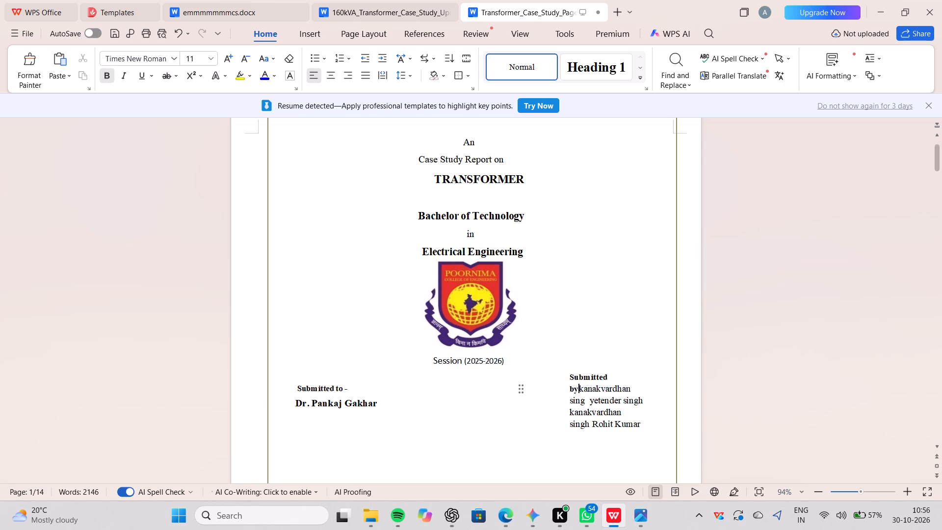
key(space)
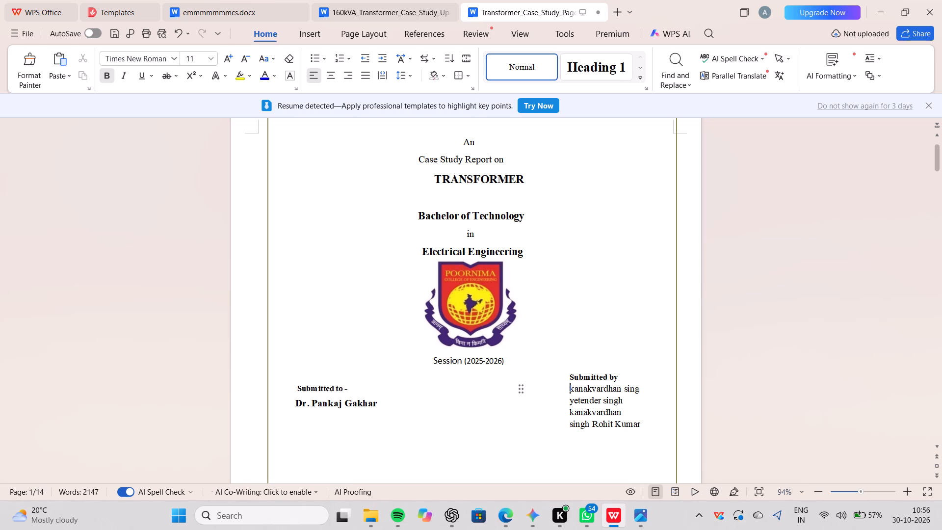
click(567, 375)
key(BackSpace)
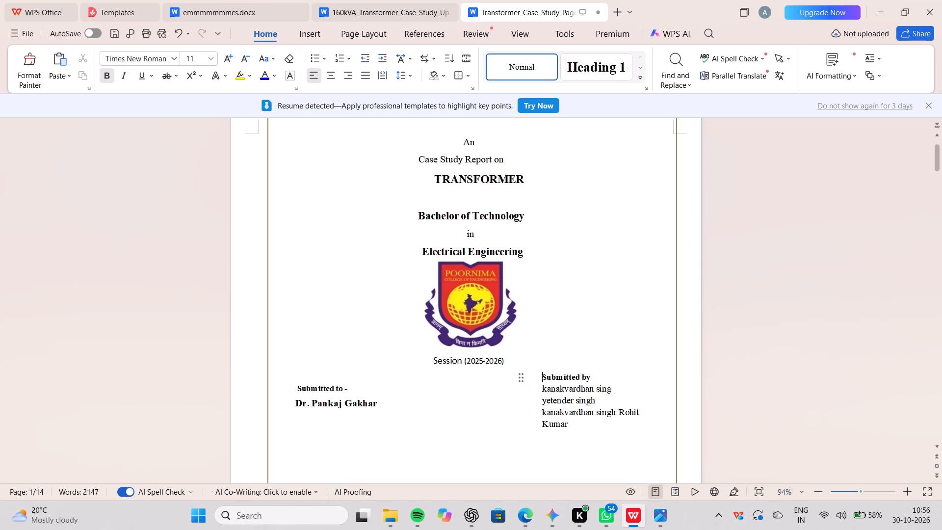
Change the session years below the college logo to 2026-2027.
click(483, 359)
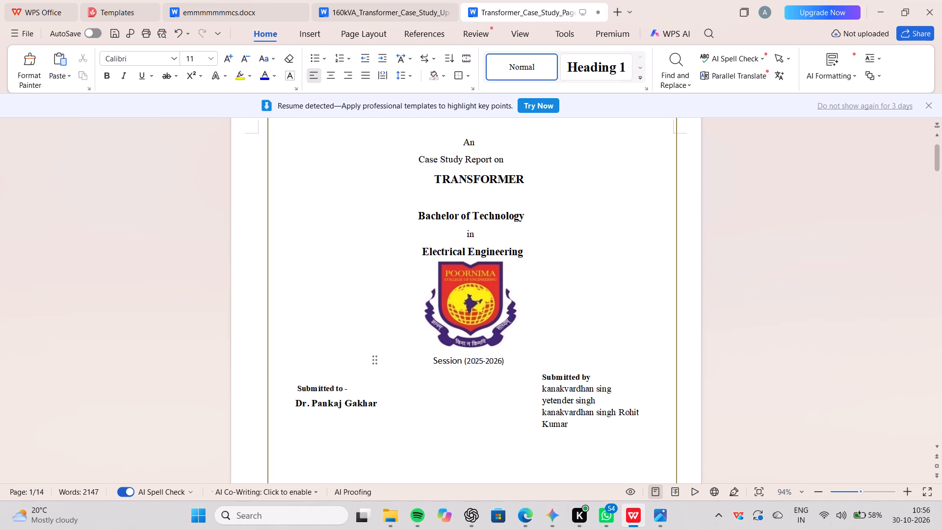
key(BackSpace)
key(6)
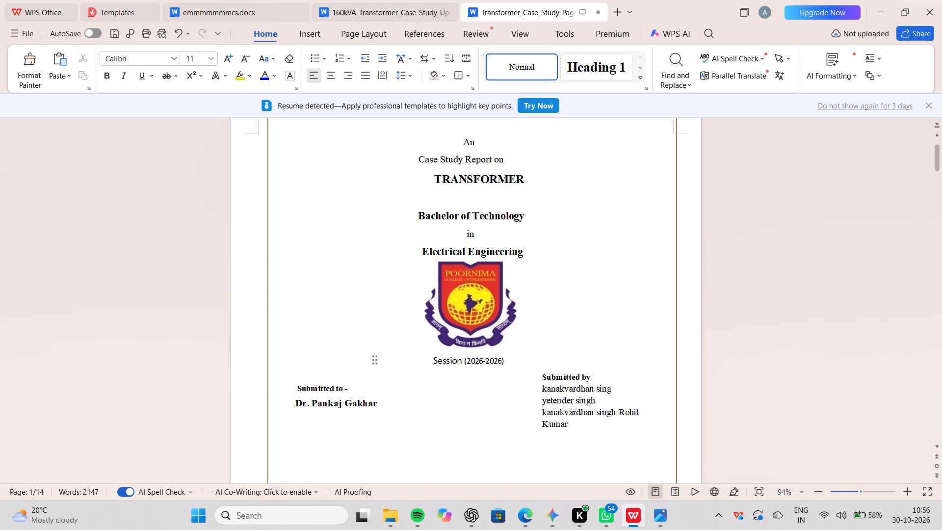
click(500, 360)
key(BackSpace)
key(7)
Complete the first submitter's surname with its missing last letter and replace the third submitter's name with the one originally listed first.
click(615, 392)
key(BackSpace)
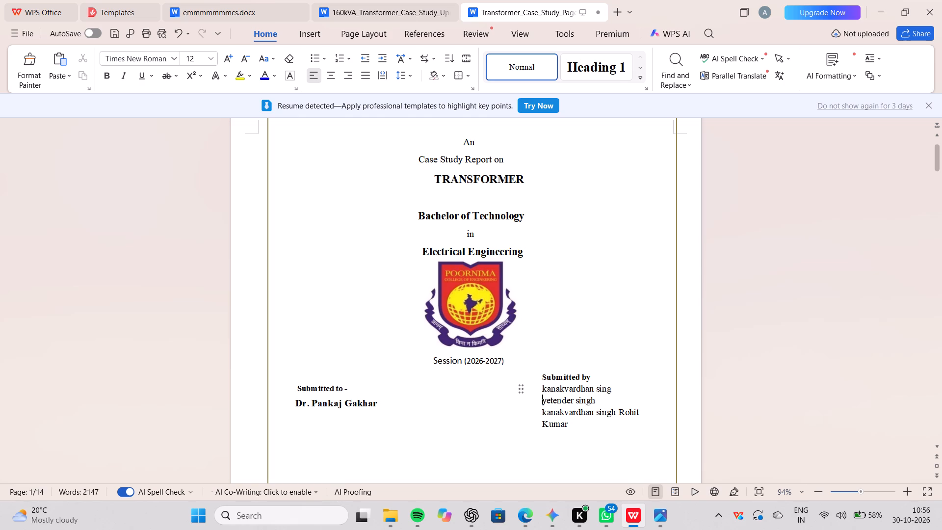
click(613, 387)
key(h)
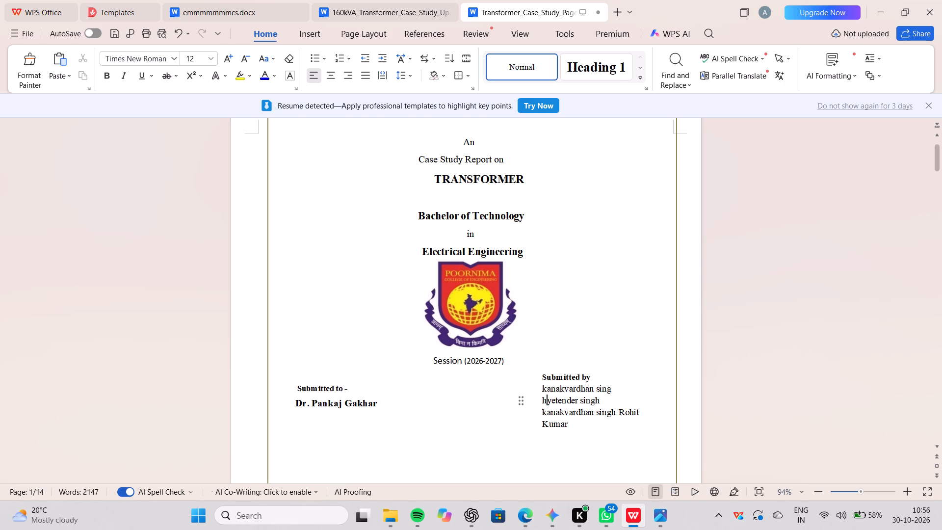
click(614, 390)
key(BackSpace)
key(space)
Rejoin the stray last letter to the first submitter's surname and separate it with a space from the second submitter's name.
click(546, 399)
key(BackSpace)
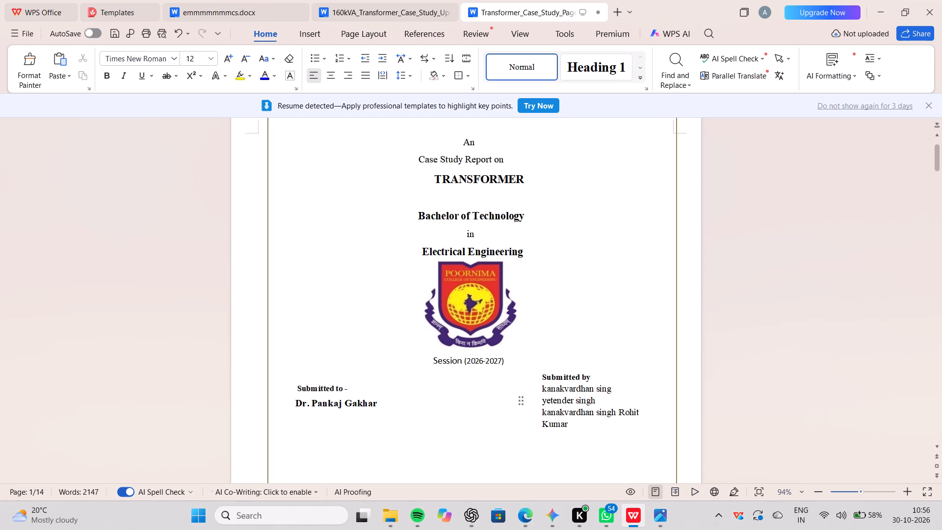
key(BackSpace)
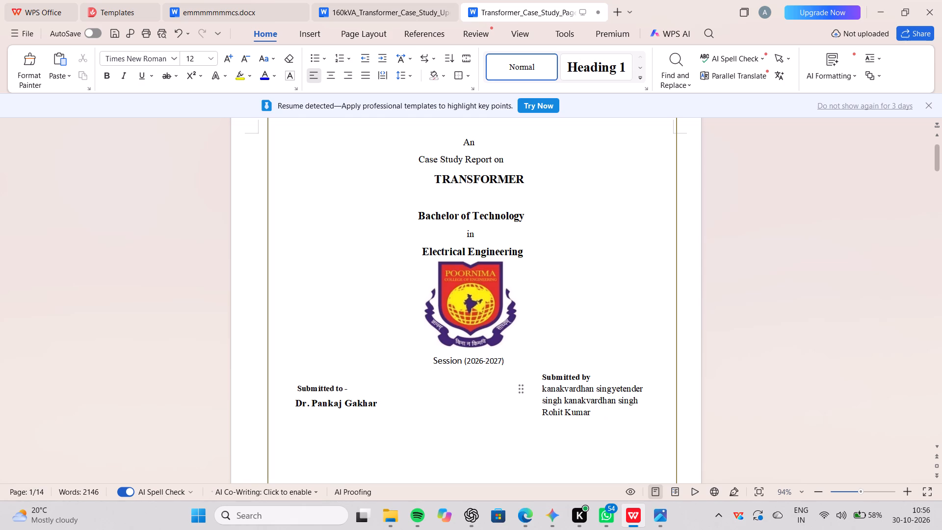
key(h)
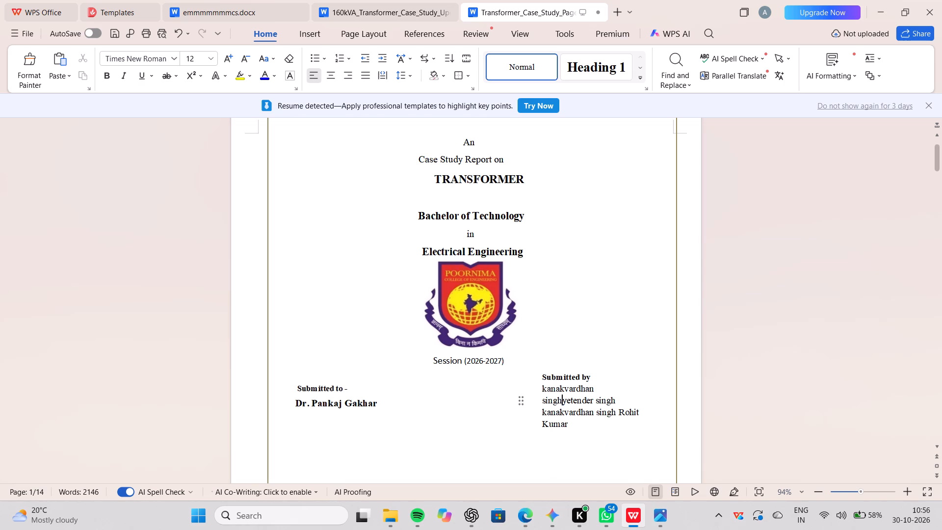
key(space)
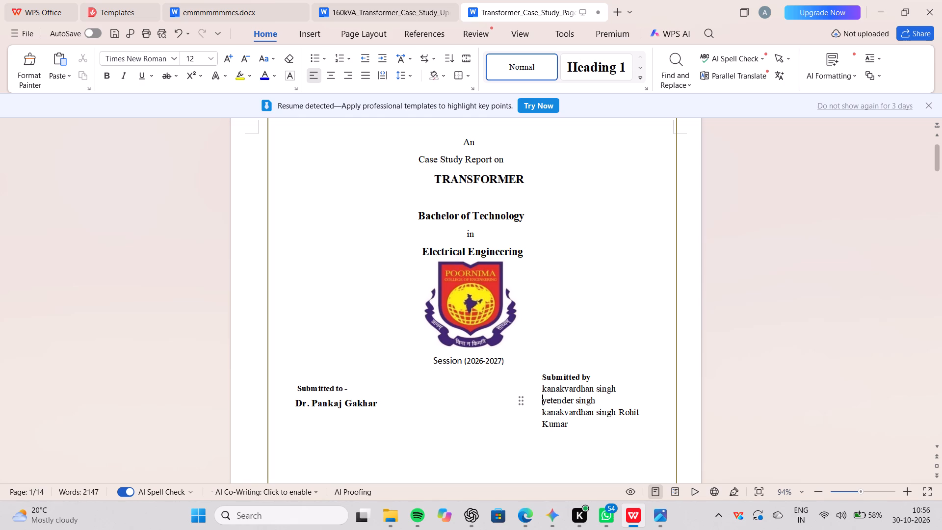
Replace the third submitter's first name with "ayush" plus a middle name, keeping the surname, and start that entry on its own line.
click(593, 410)
key(BackSpace)
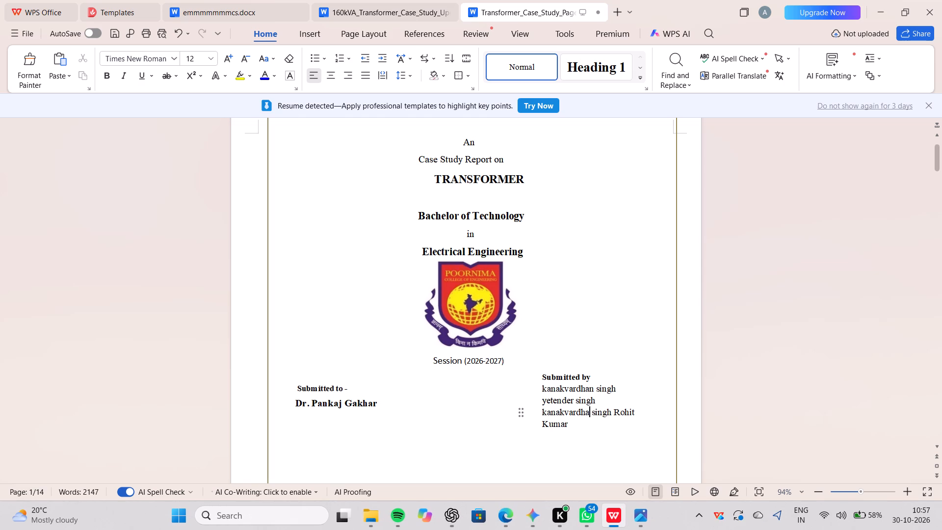
key(BackSpace)
key(BackSpace)
key(BackSpace)
key(BackSpace)
key(BackSpace)
key(BackSpace)
key(BackSpace)
key(BackSpace)
key(BackSpace)
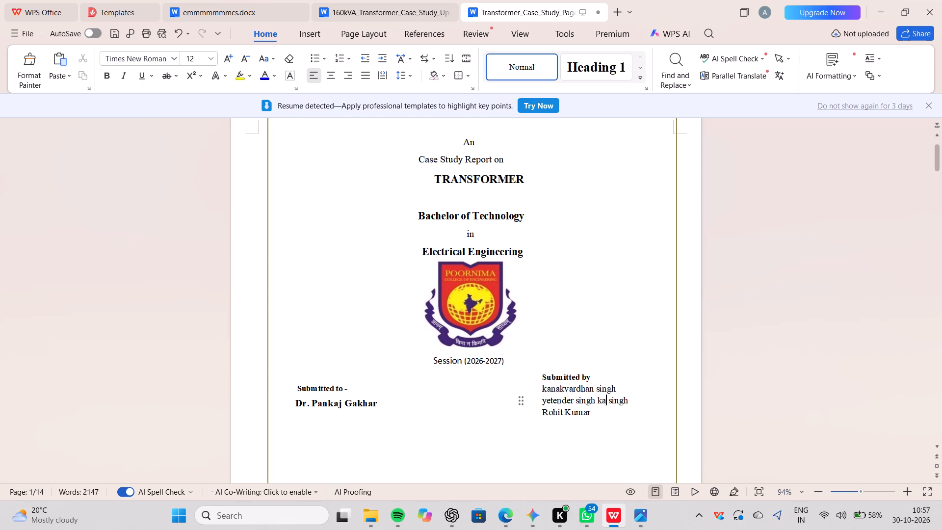
key(BackSpace)
key(BackSpace)
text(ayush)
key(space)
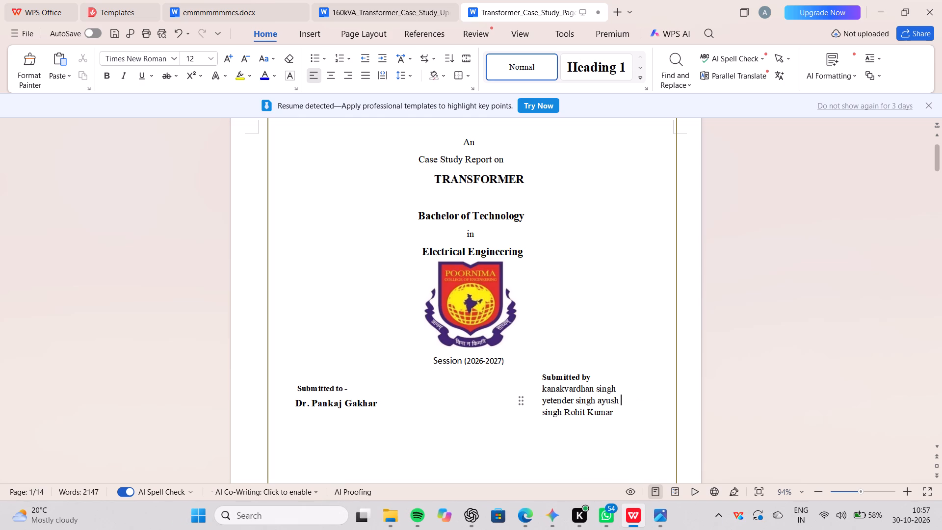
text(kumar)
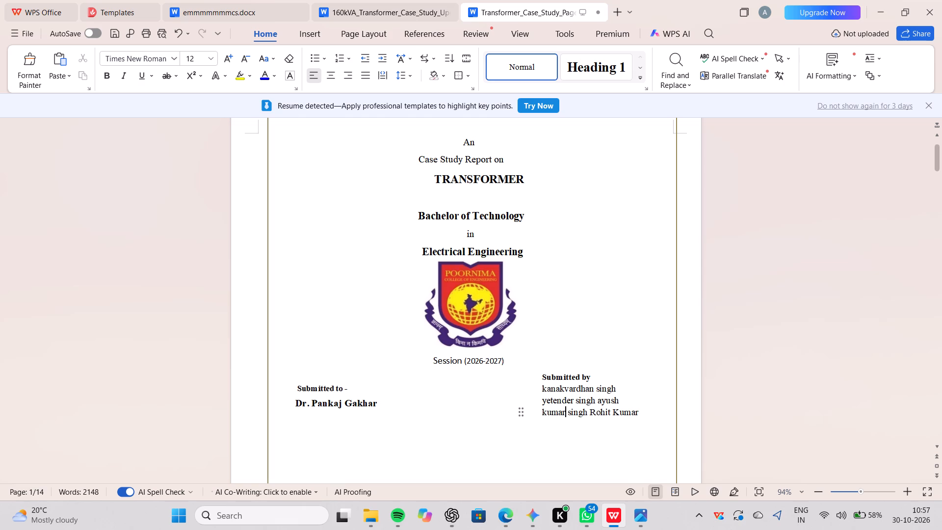
click(596, 401)
key(Return)
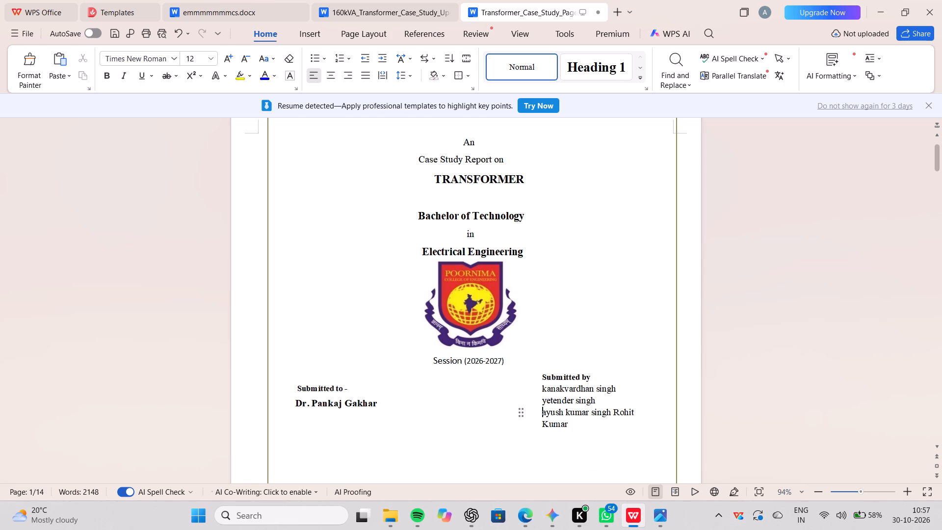
Move the fourth submitter's name onto its own line below the third submitter.
click(613, 410)
key(Return)
Change the fourth submitter's first name to nitin and add "Associate profeesor" under the supervisor's name.
click(563, 424)
key(BackSpace)
key(BackSpace)
key(BackSpace)
Replace the fourth submitter's first name with "nitin", keeping the surname.
key(BackSpace)
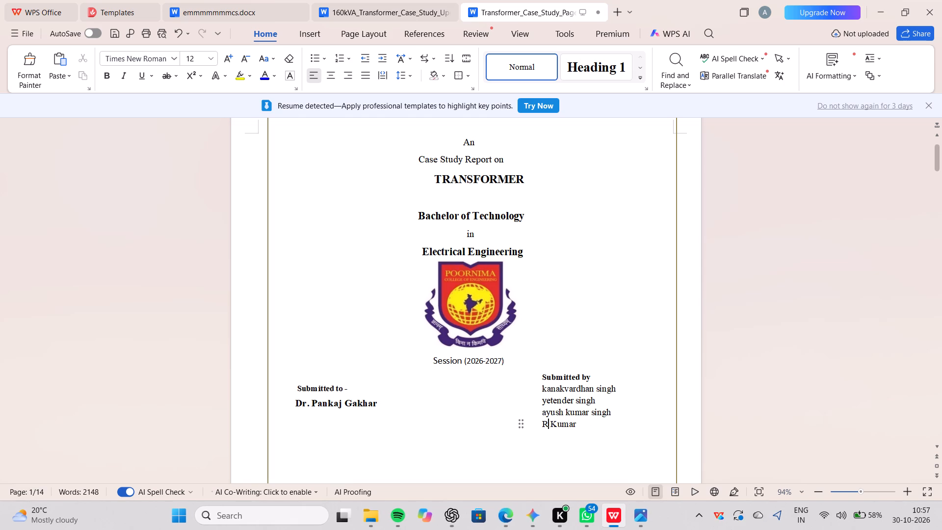
key(BackSpace)
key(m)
key(BackSpace)
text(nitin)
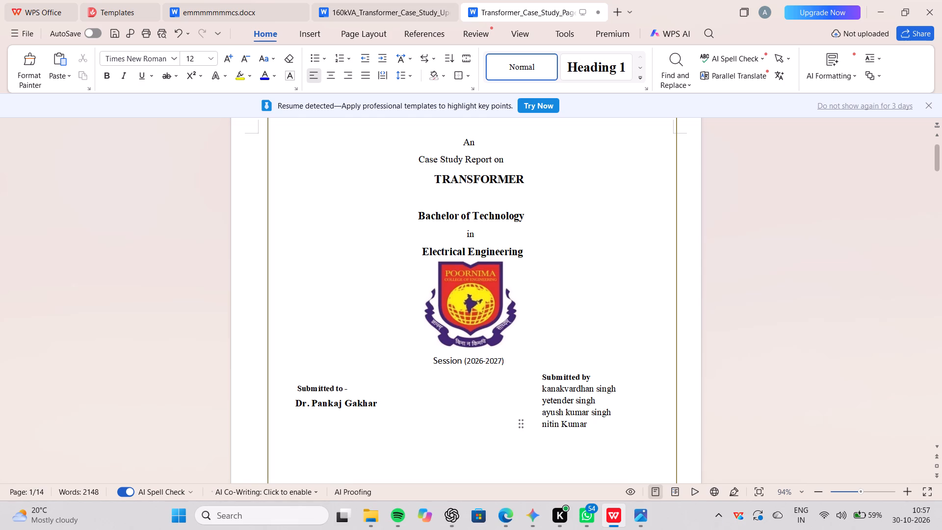
Add the designation "Associate profeesor" on a new line below the teacher's name under "Submitted to".
click(381, 392)
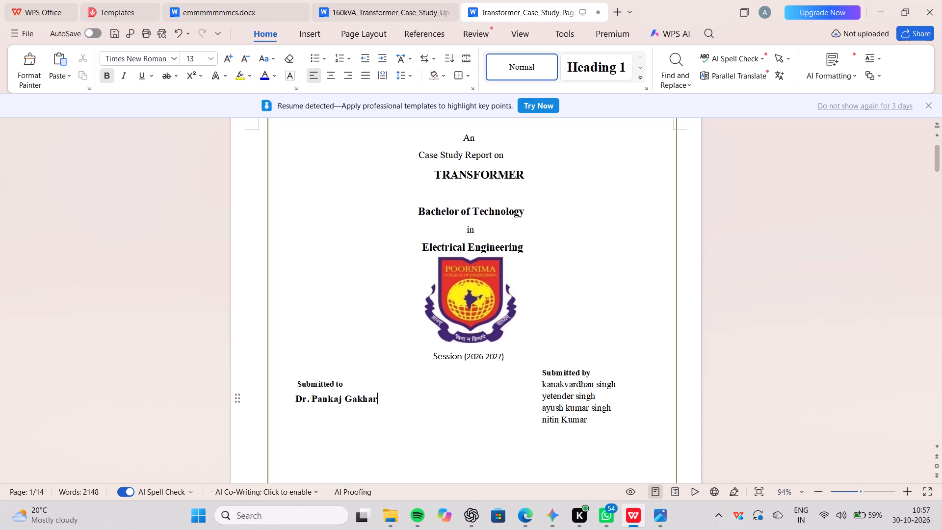
key(Return)
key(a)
key(BackSpace)
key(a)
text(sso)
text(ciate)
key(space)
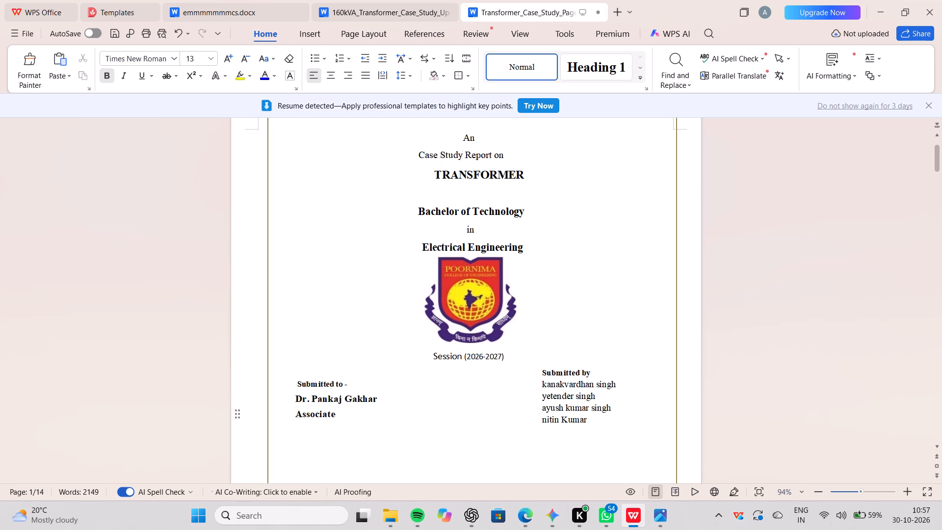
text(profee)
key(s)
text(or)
Change the month in the date line below the university name on the cover page to October.
scroll(381, 392, down, 3)
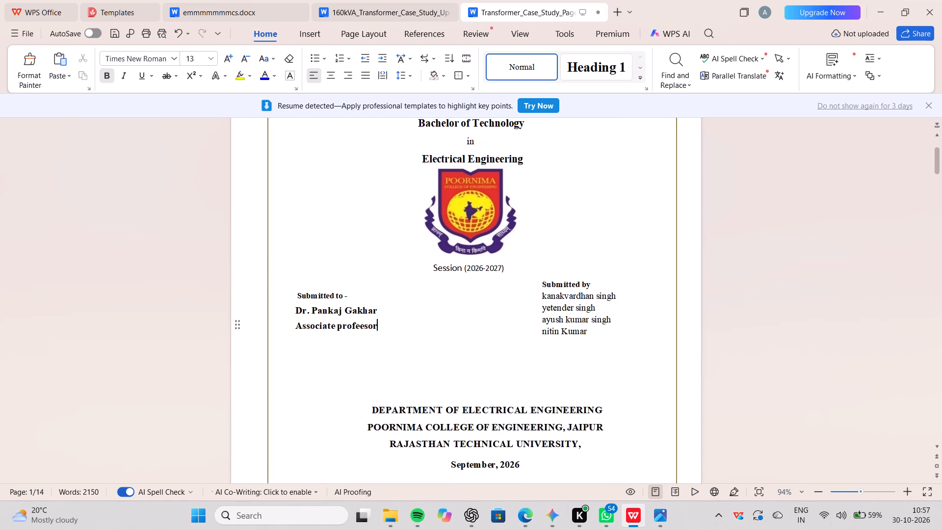
scroll(381, 392, down, 2)
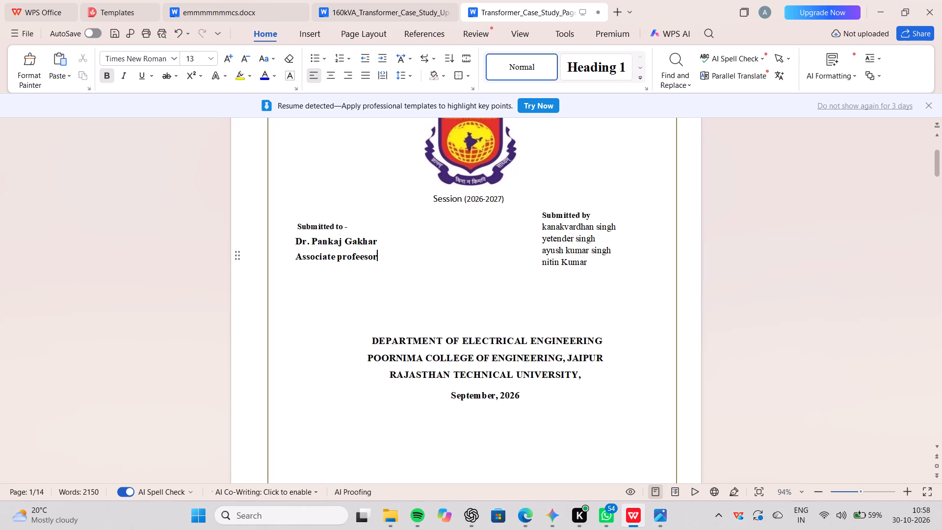
click(496, 395)
key(BackSpace)
key(BackSpace)
key(BackSpace)
key(BackSpace)
key(BackSpace)
key(BackSpace)
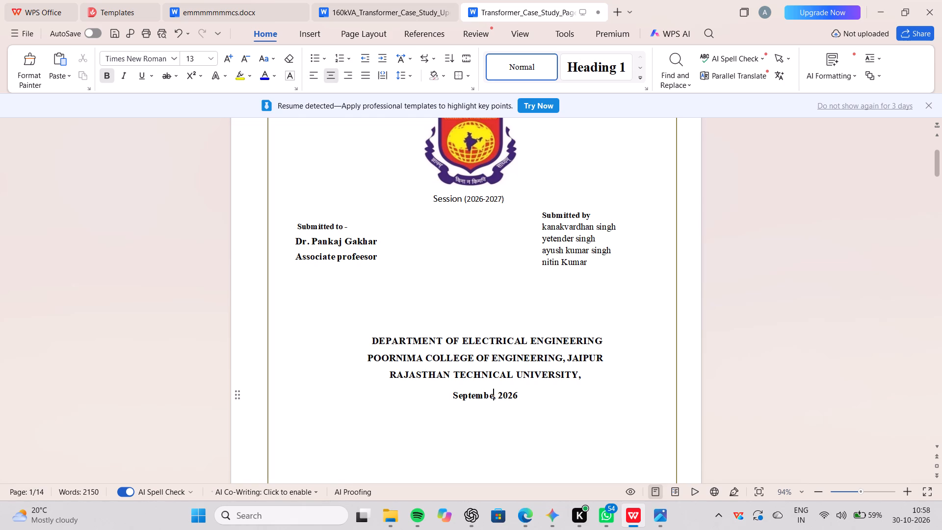
key(BackSpace)
key(BackSpace)
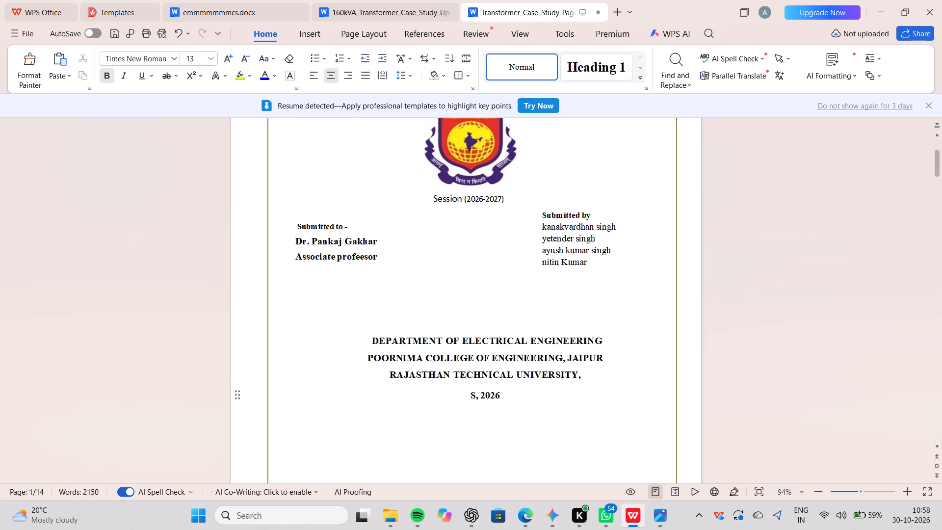
key(BackSpace)
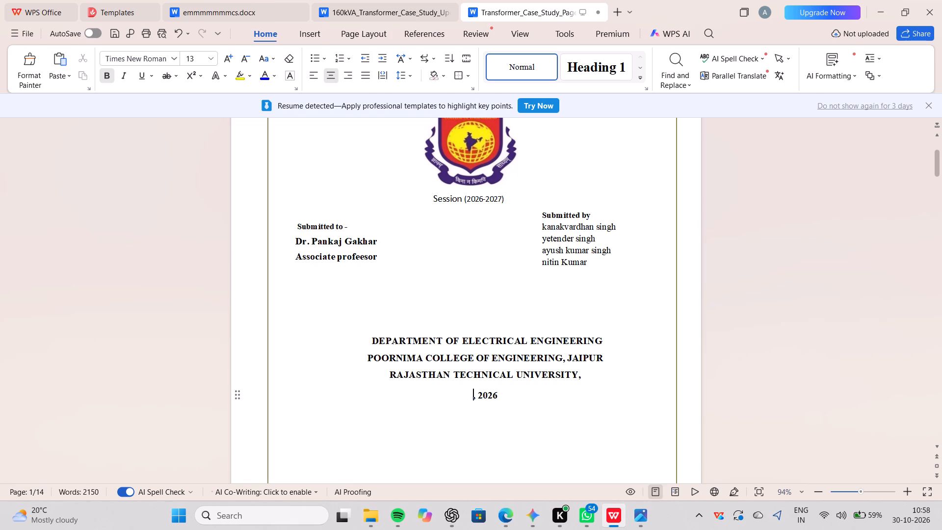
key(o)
key(BackSpace)
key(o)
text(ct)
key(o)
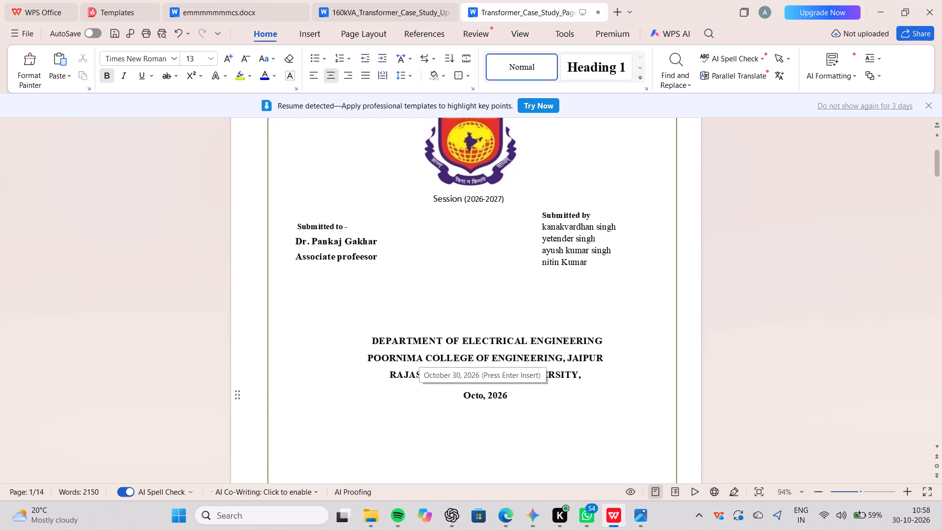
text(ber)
Examine the cover page and the transformer photo and nameplate pages that follow it, including a two-page overview.
scroll(454, 413, down, 2)
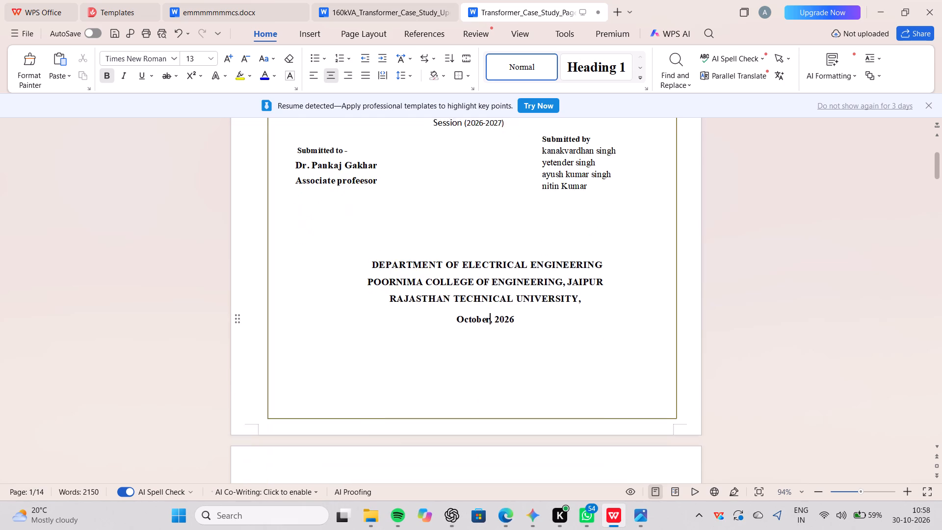
scroll(454, 413, down, 8)
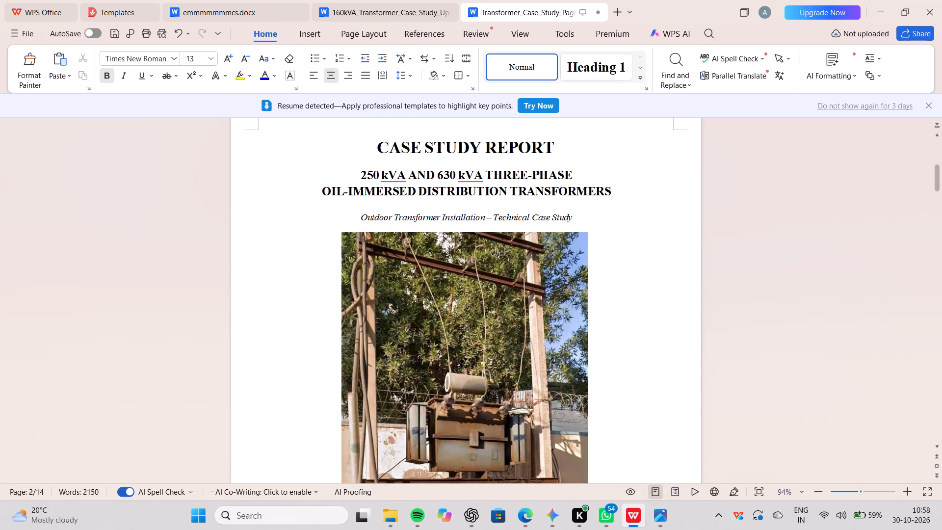
scroll(462, 394, down, 2)
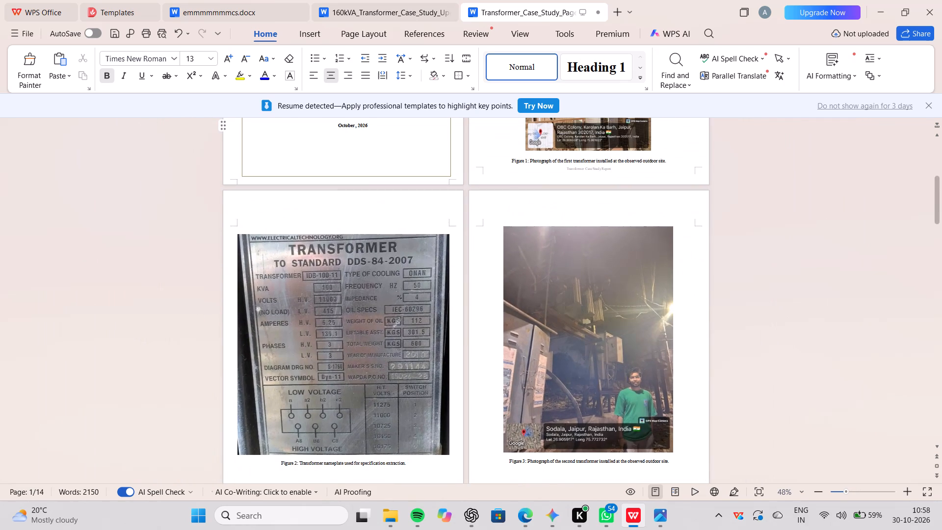
scroll(462, 394, up, 4)
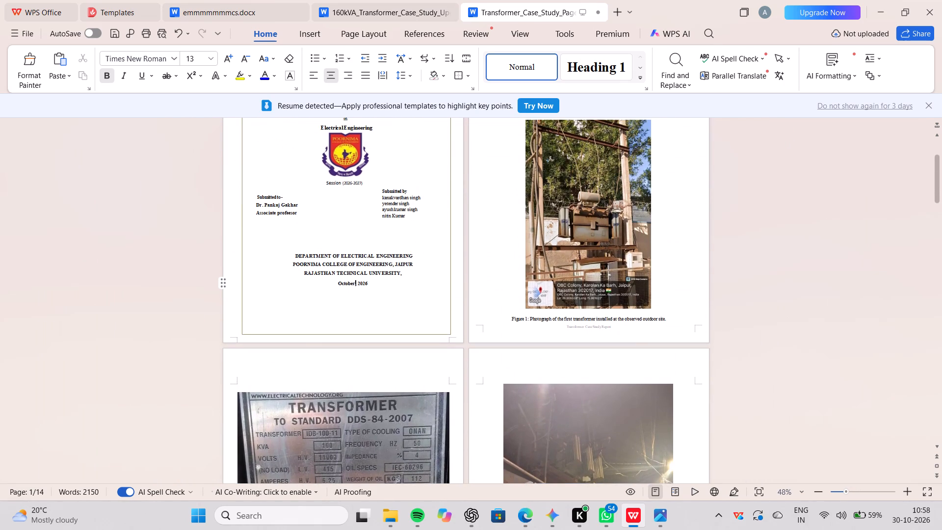
scroll(593, 249, up, 2)
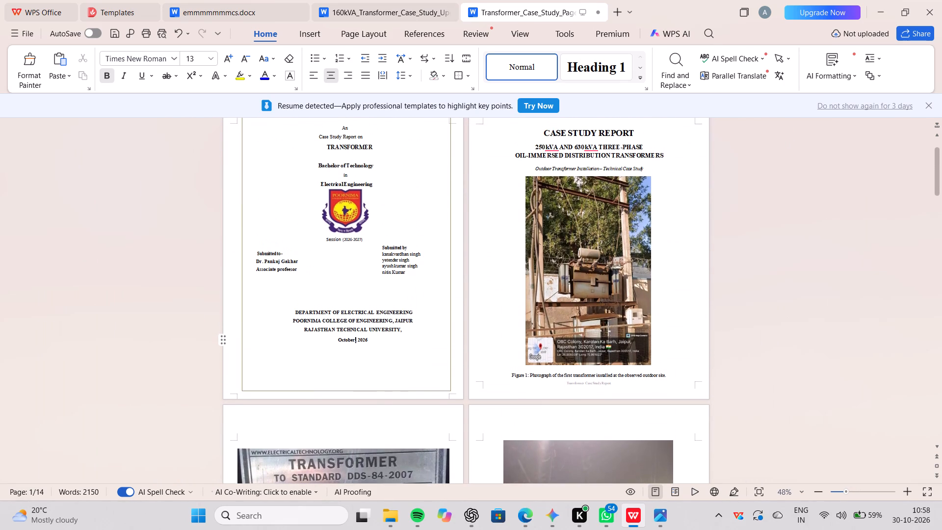
scroll(594, 165, up, 1)
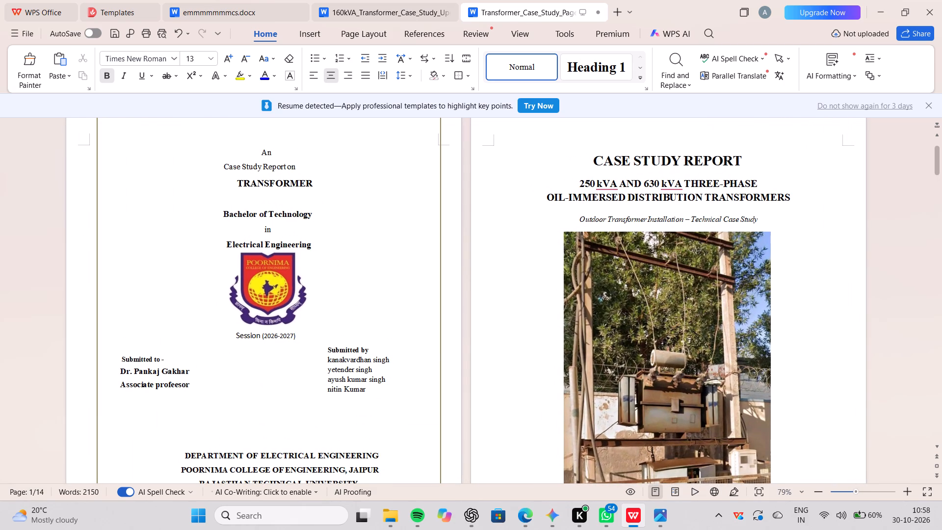
click(594, 165)
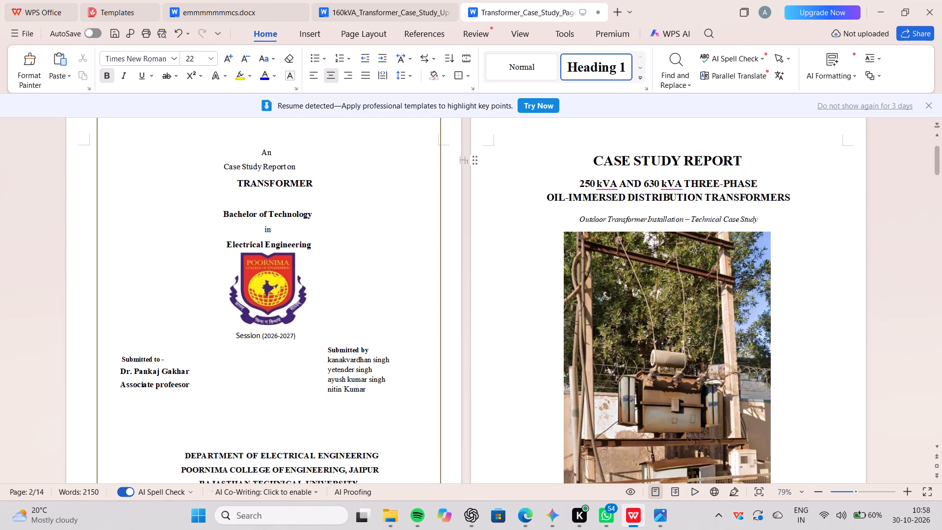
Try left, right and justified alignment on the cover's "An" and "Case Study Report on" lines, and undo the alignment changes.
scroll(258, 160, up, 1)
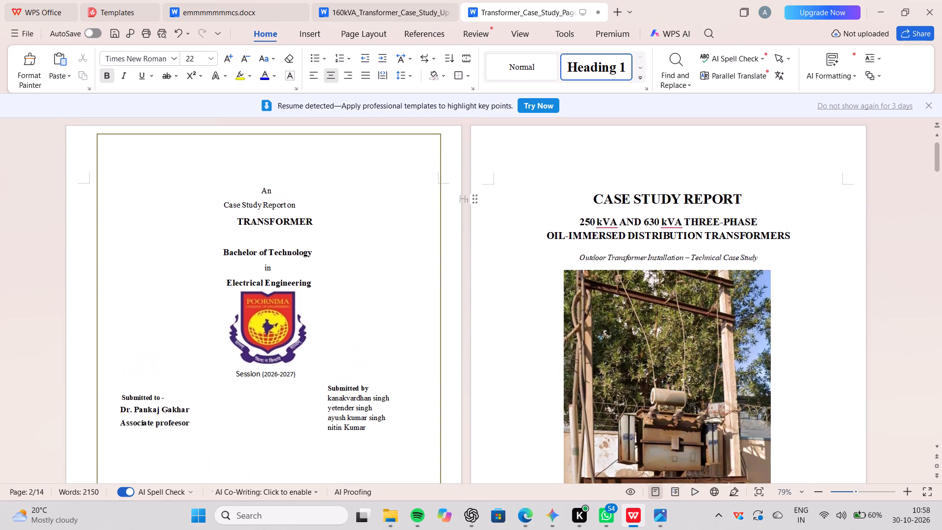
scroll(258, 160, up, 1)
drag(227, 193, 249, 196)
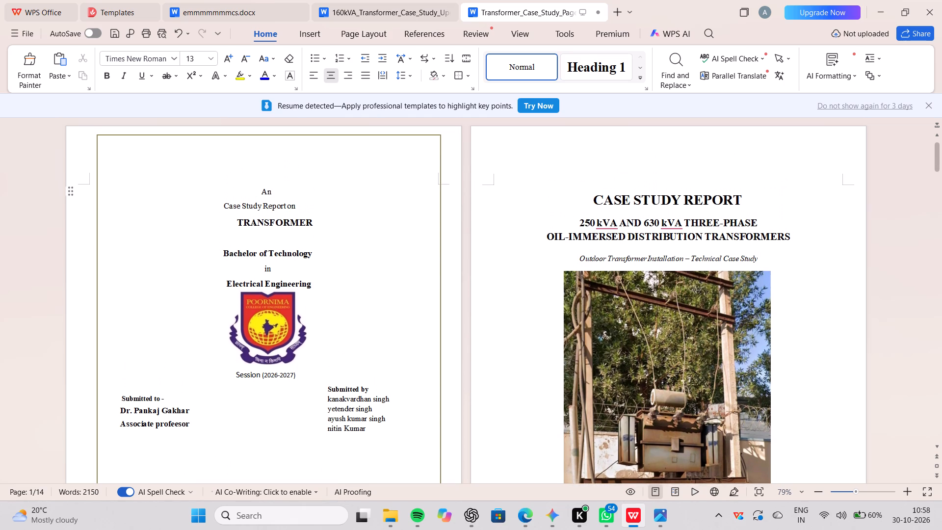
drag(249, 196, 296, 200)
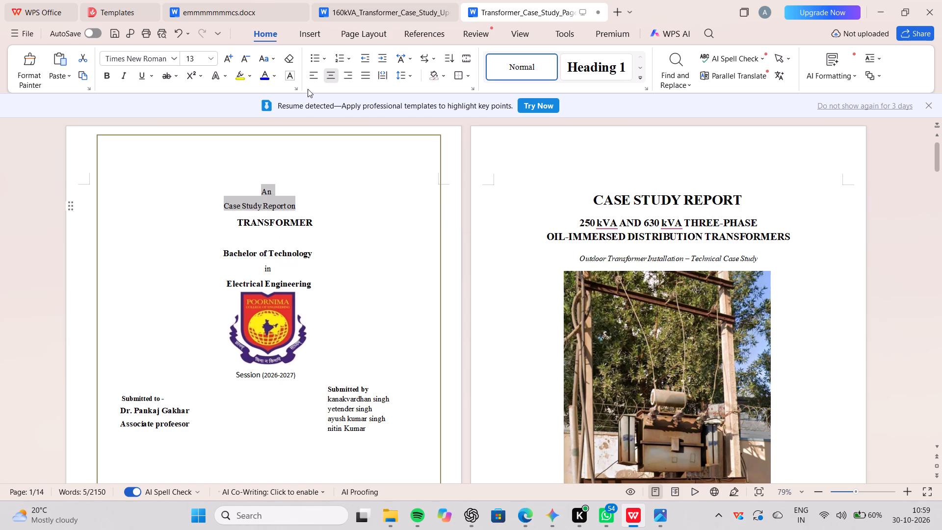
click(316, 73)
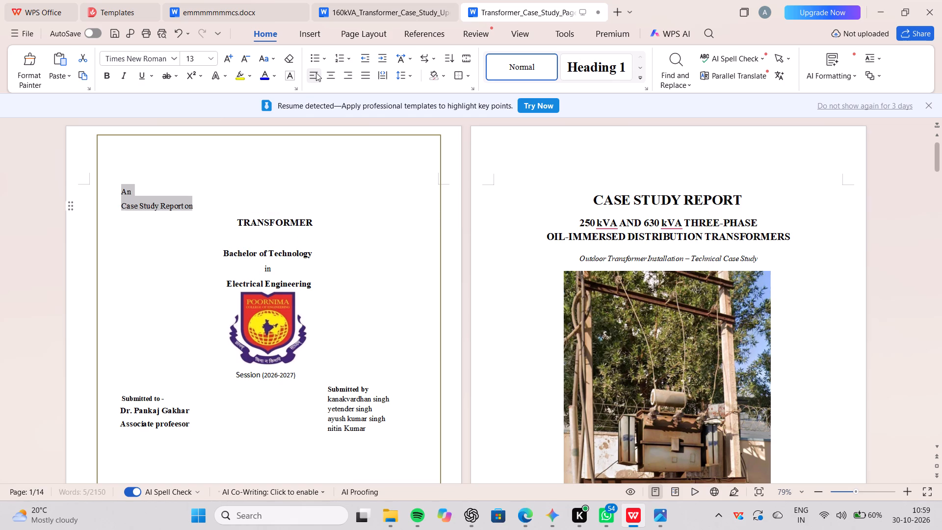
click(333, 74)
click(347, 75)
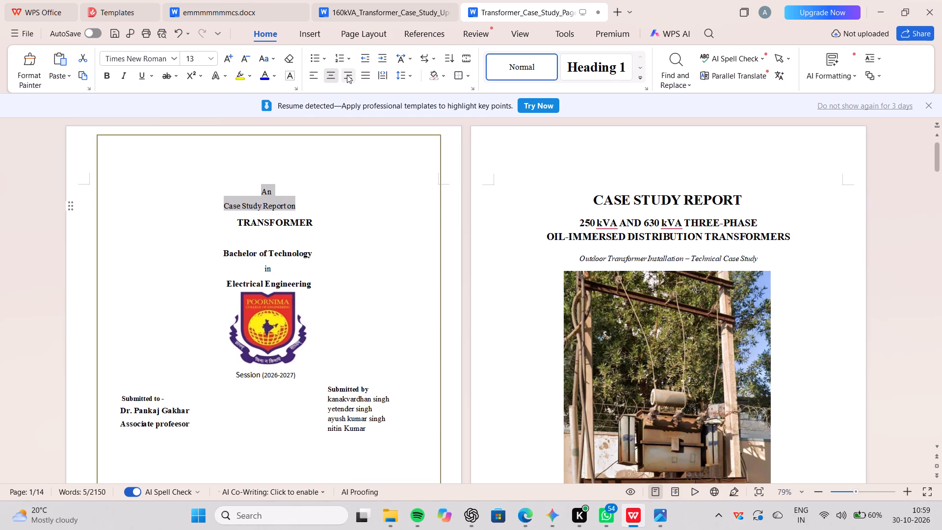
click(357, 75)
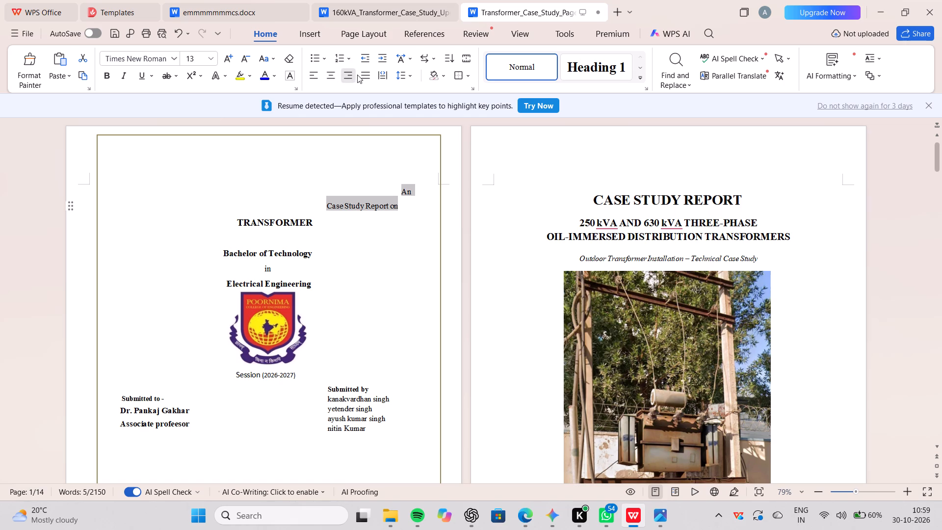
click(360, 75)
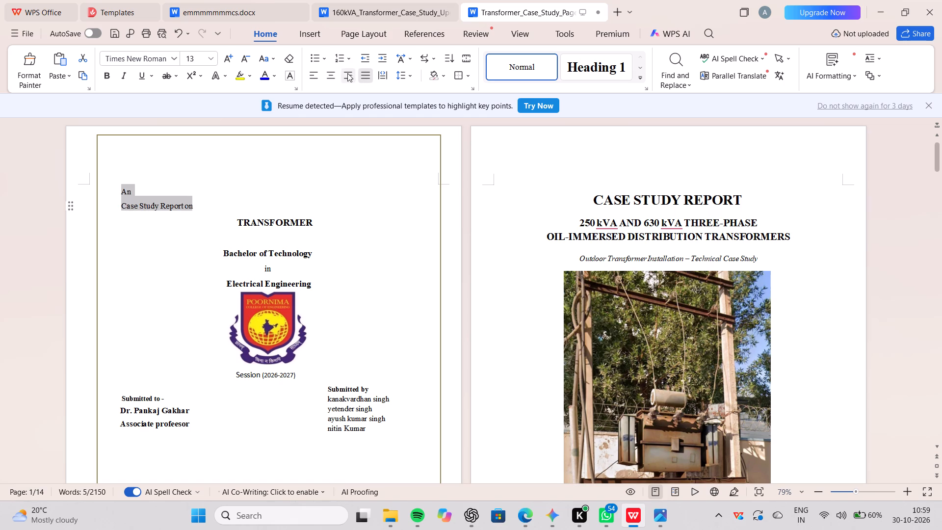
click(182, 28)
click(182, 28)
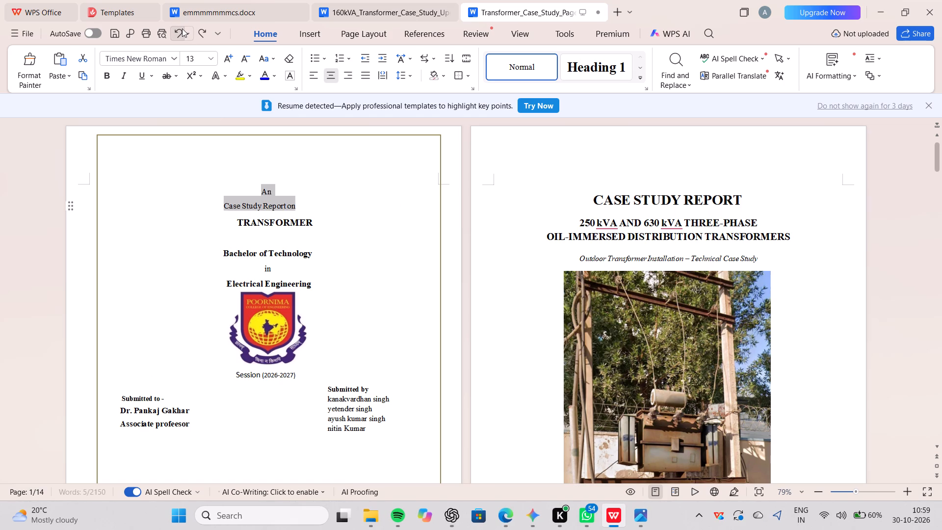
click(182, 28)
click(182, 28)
Increase the indent of the cover's "An" and "Case Study Report on" lines by two levels.
click(383, 58)
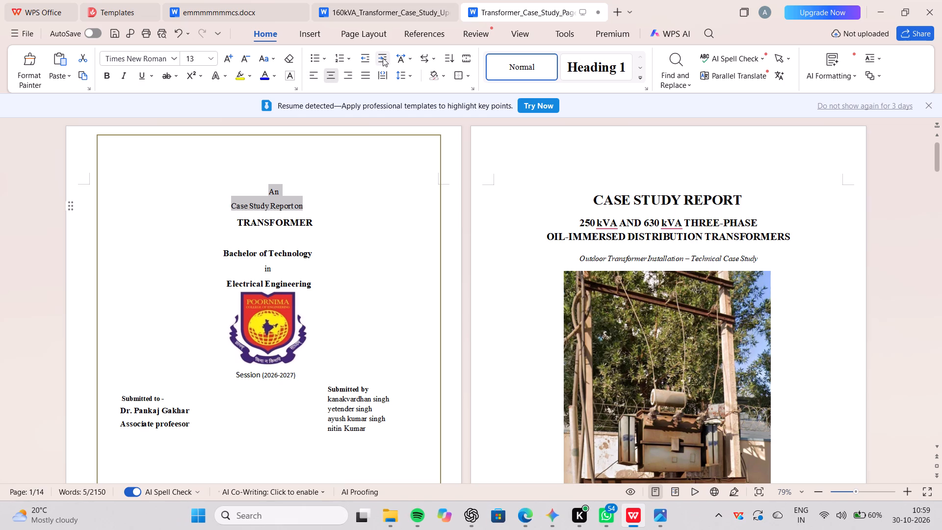
click(383, 58)
click(383, 58)
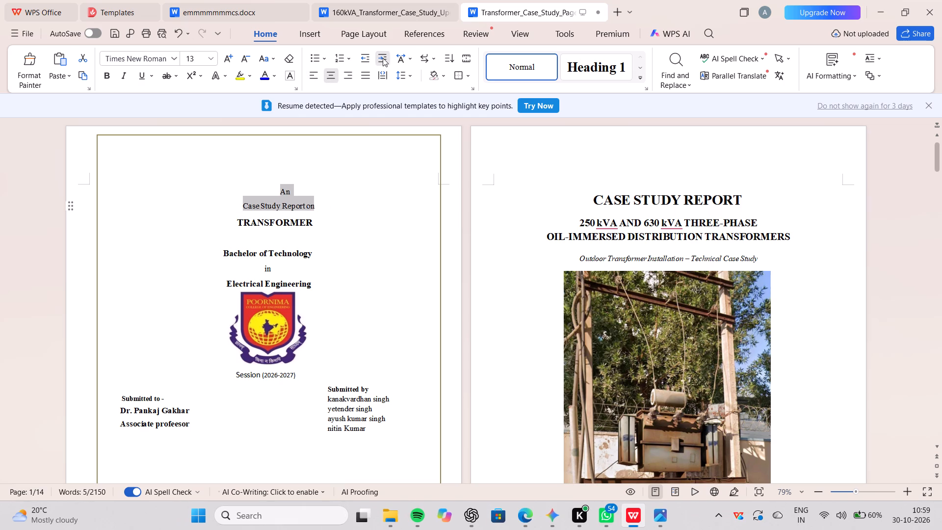
click(365, 59)
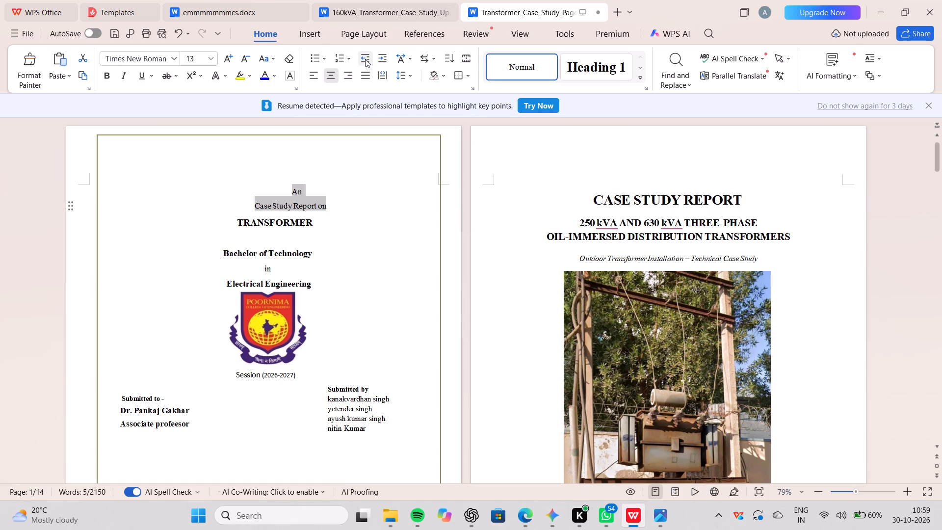
Remove the centring of the "An" line and push the word over with leading spaces to sit above "Case Study Report on".
click(280, 188)
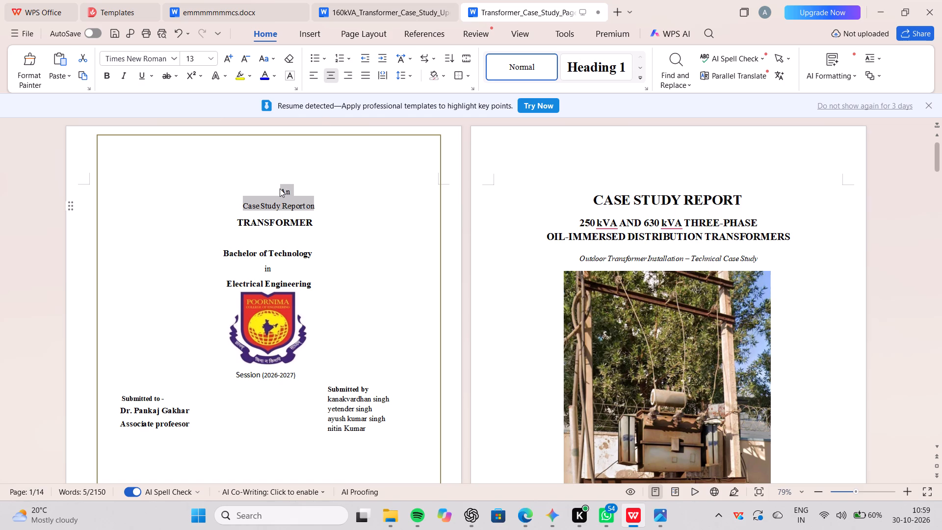
click(280, 188)
key(BackSpace)
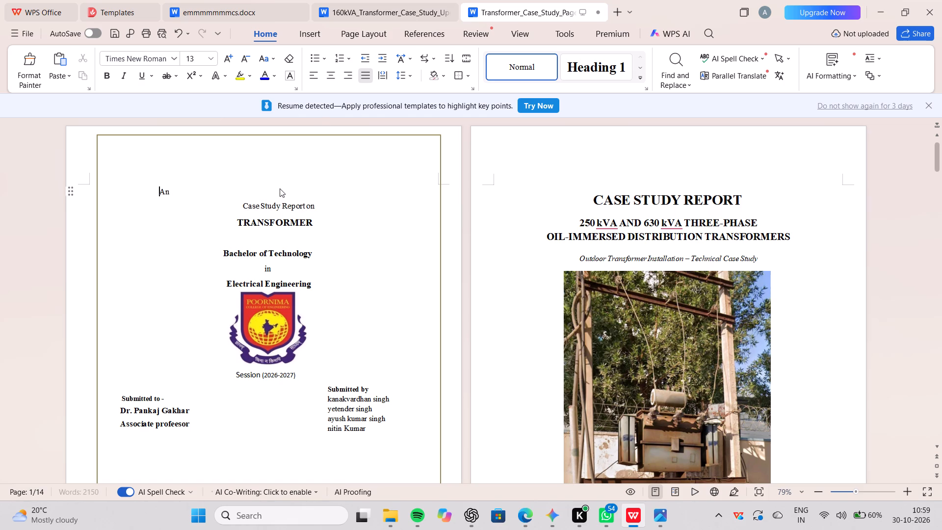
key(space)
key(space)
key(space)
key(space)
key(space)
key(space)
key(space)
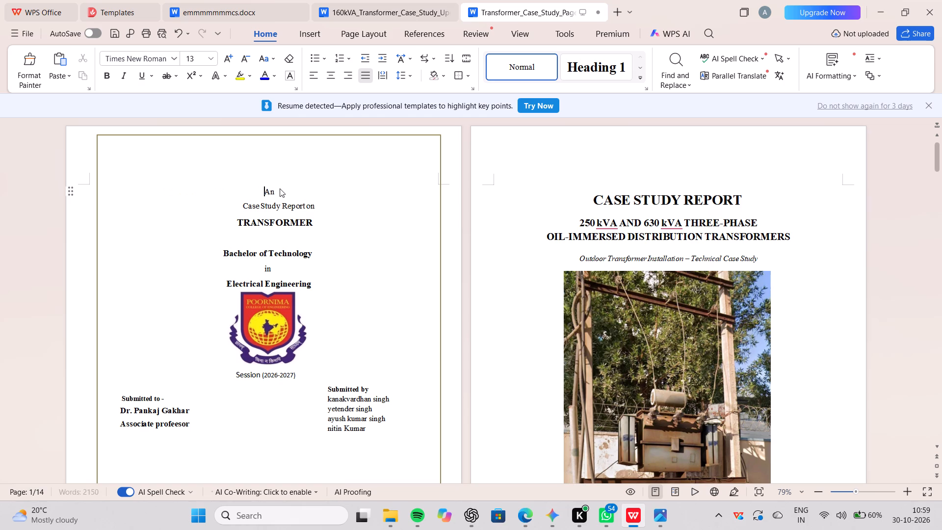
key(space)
Reduce the indent of the cover's "An" and "Case Study Report on" lines by one level.
drag(235, 186, 319, 212)
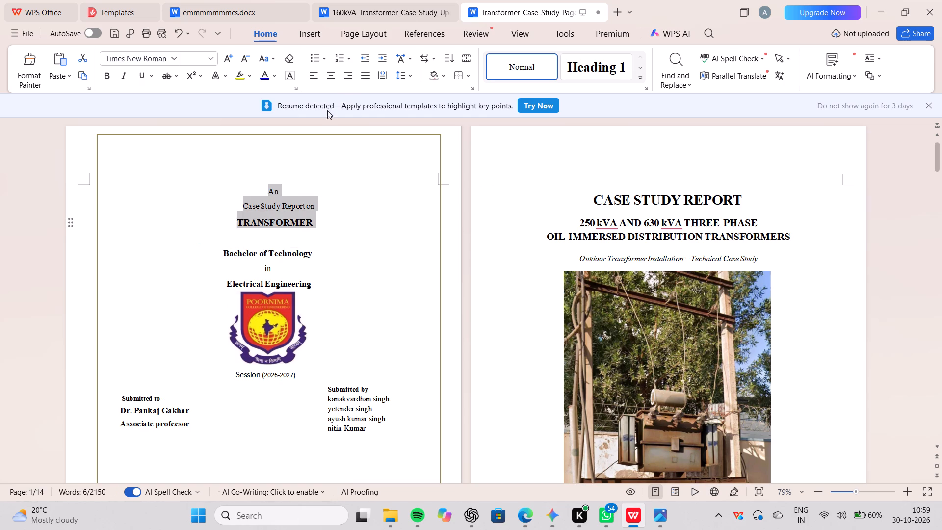
click(268, 186)
drag(268, 186, 283, 197)
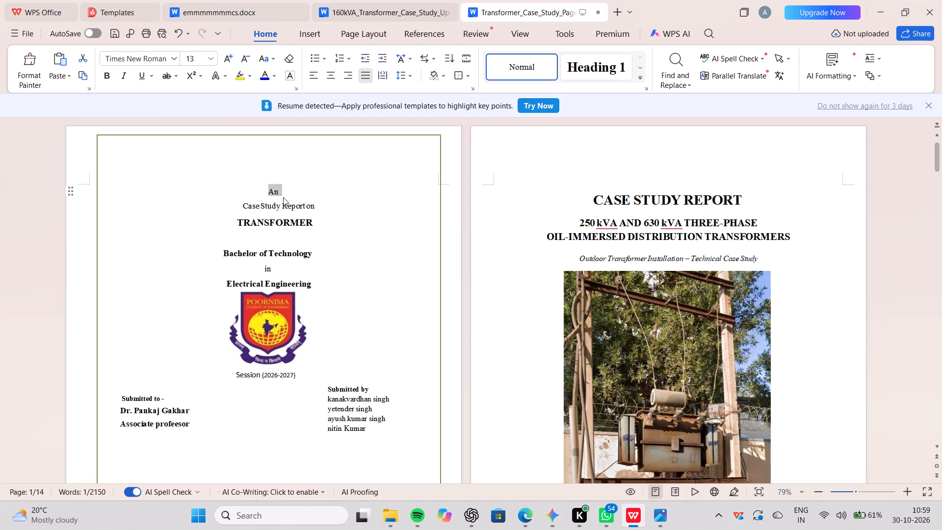
drag(283, 197, 294, 199)
drag(298, 199, 313, 200)
drag(249, 203, 295, 203)
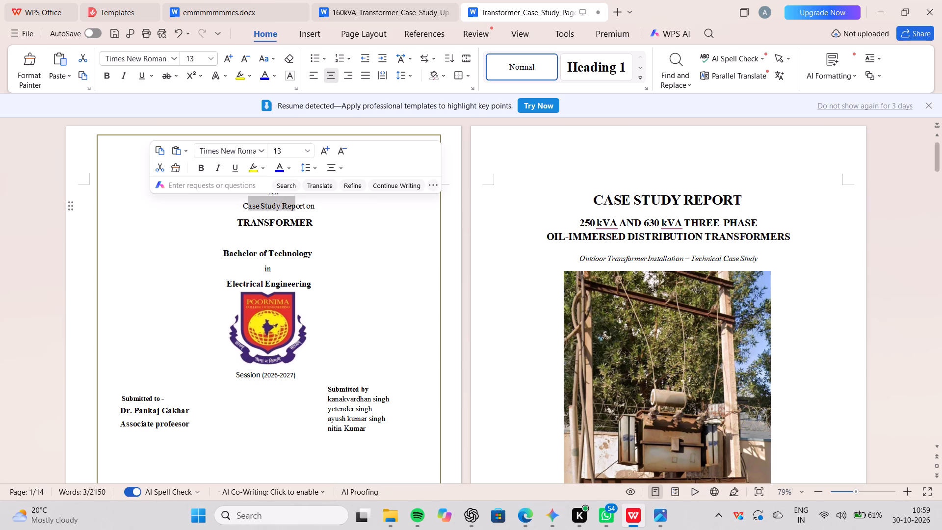
drag(228, 207, 290, 199)
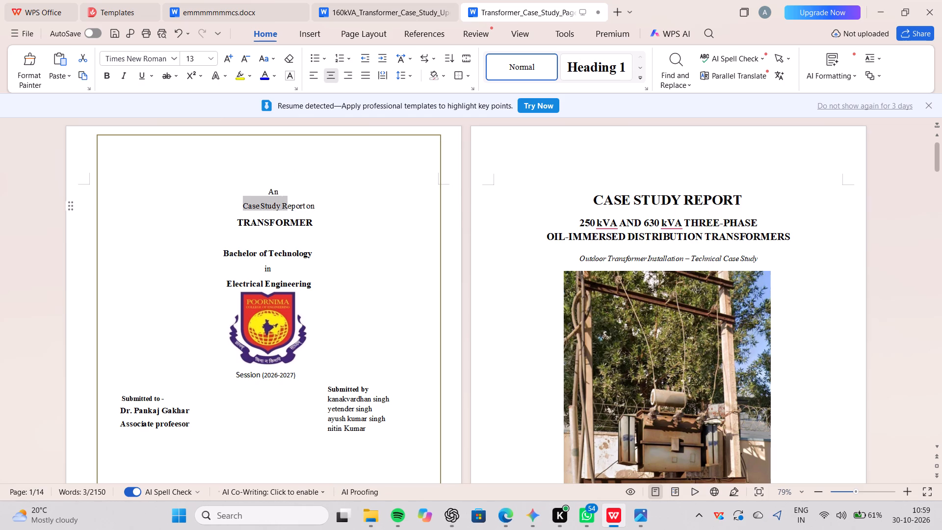
drag(290, 199, 304, 203)
drag(214, 212, 245, 184)
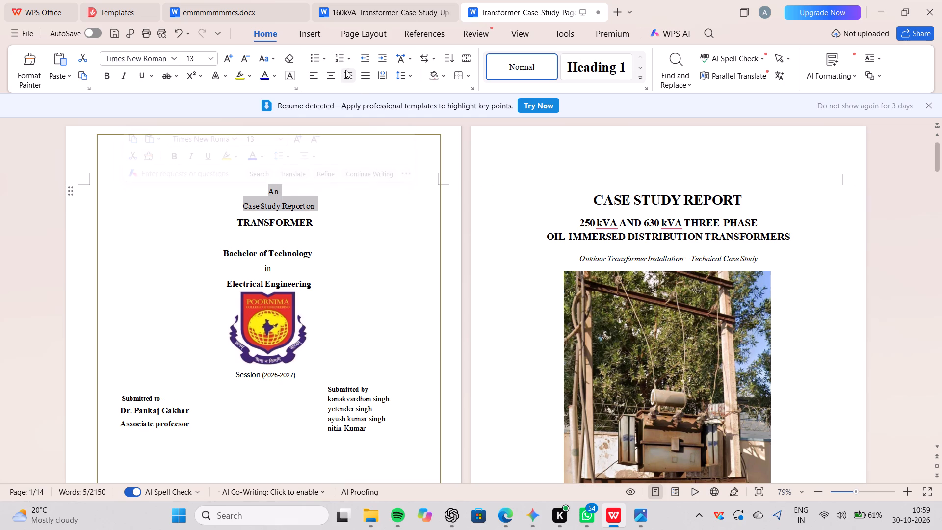
click(358, 57)
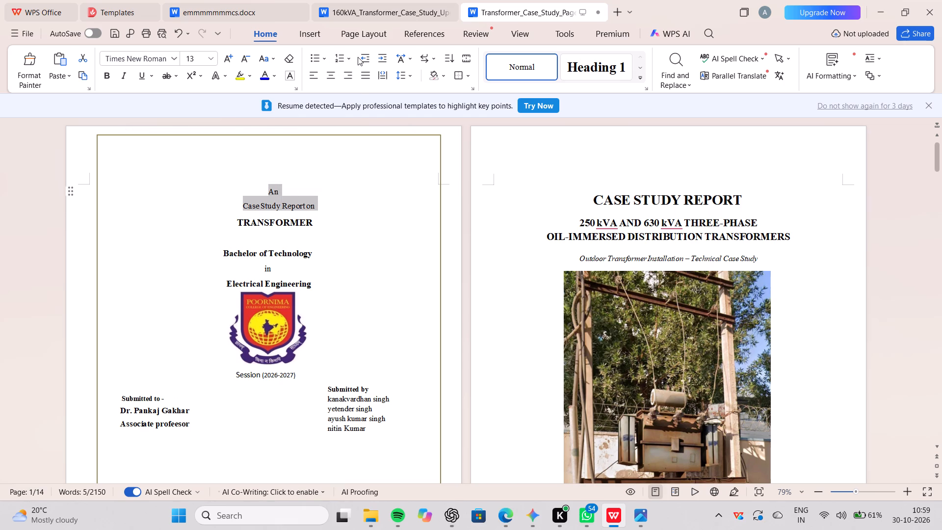
drag(358, 57, 363, 57)
click(363, 57)
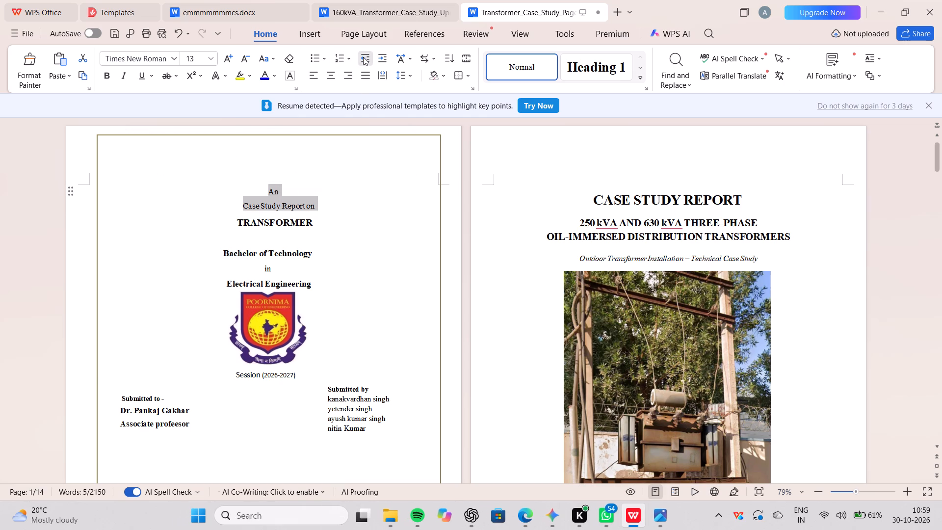
Insert five more spaces before "An" to re-centre it above "Case Study Report on" on the cover.
click(242, 188)
click(242, 188)
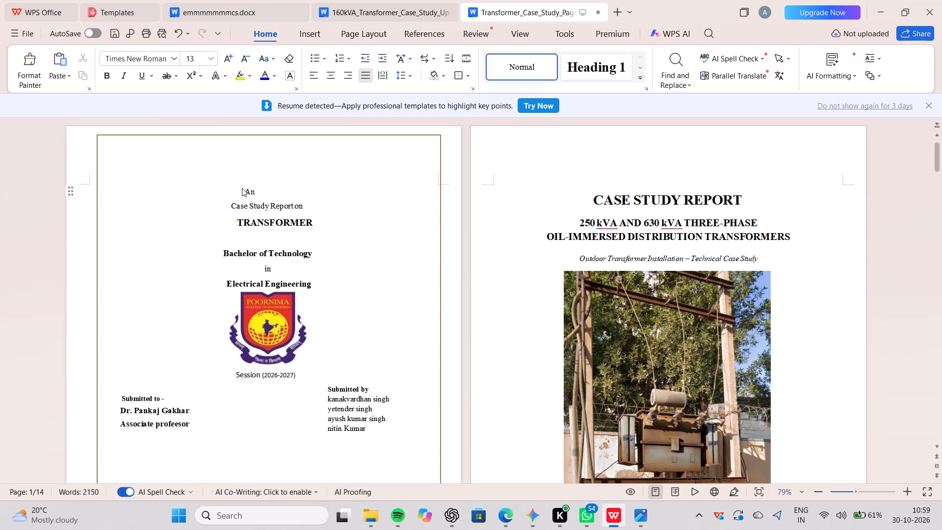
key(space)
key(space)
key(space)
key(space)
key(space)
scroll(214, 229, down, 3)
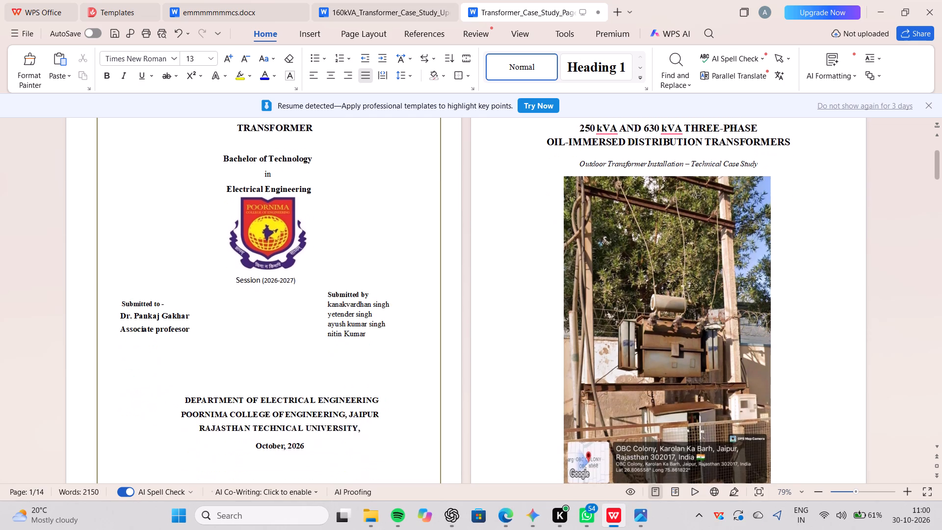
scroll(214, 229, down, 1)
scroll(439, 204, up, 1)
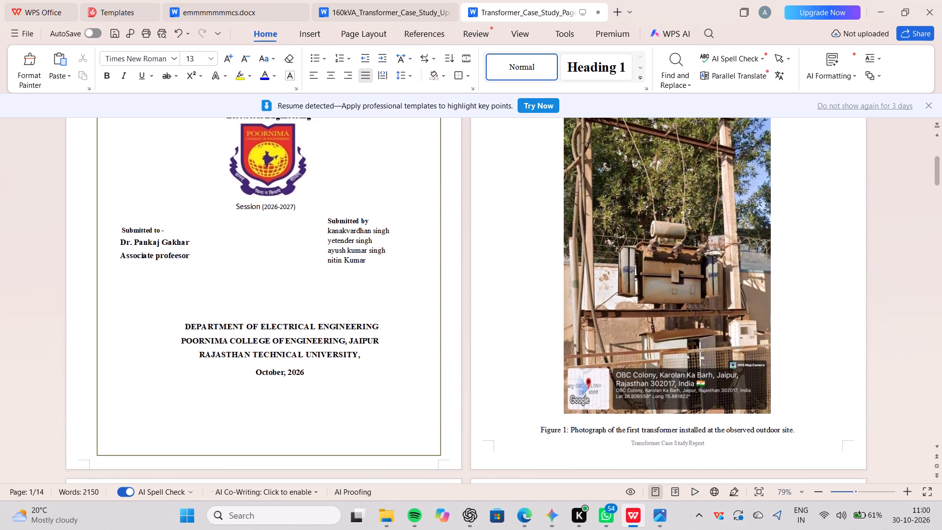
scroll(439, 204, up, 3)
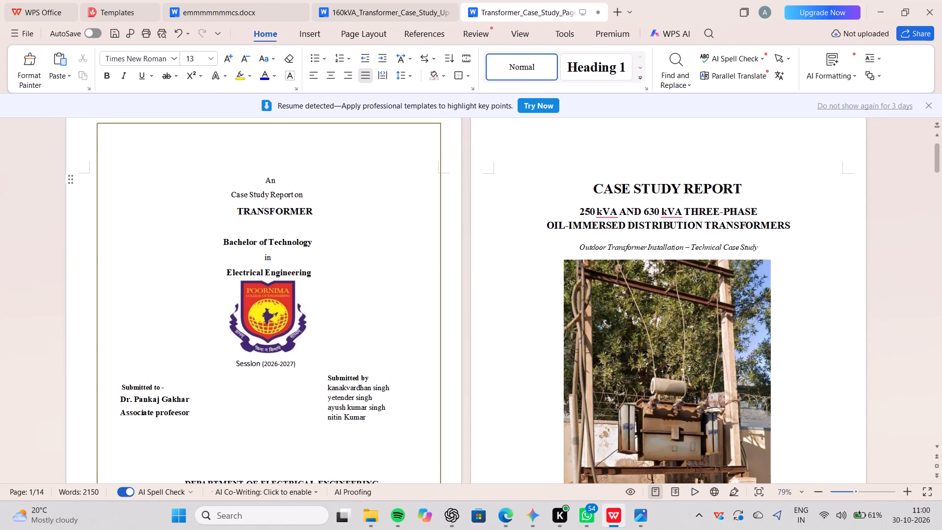
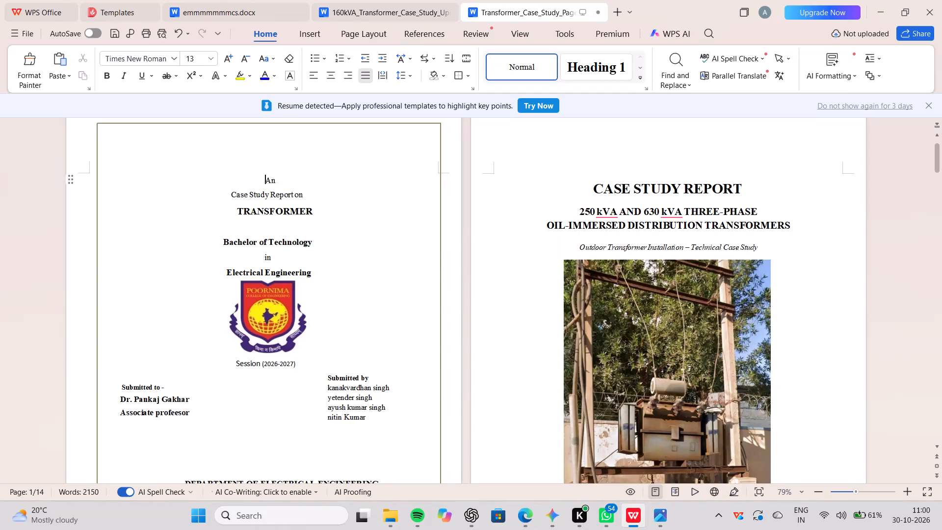
click(598, 302)
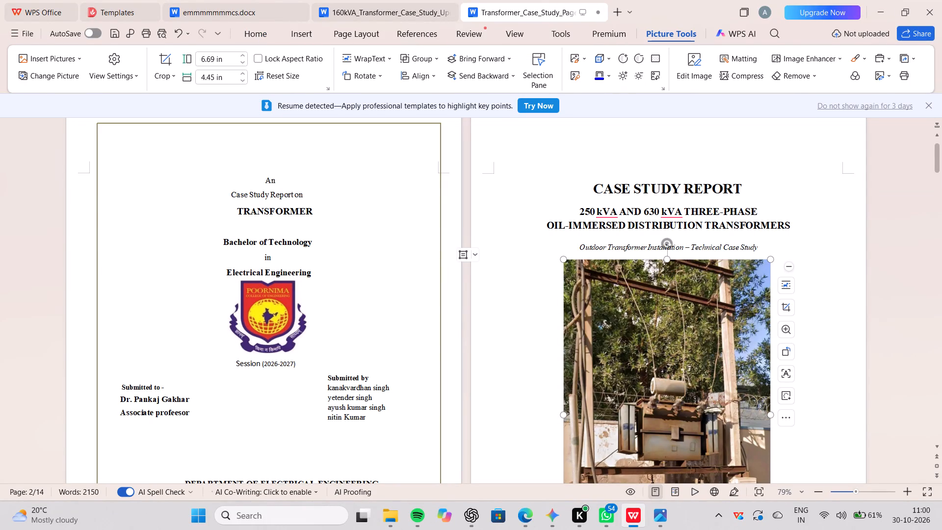
scroll(568, 144, down, 1)
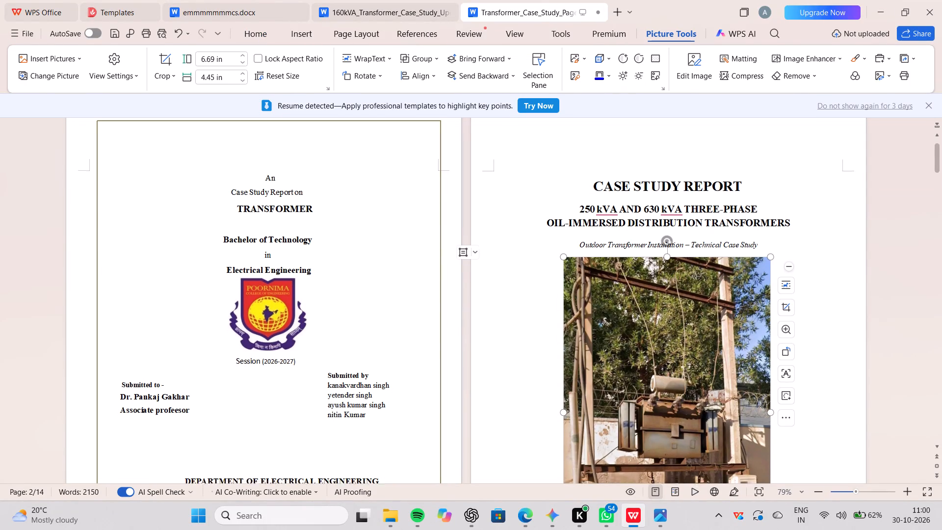
scroll(568, 144, down, 3)
click(653, 193)
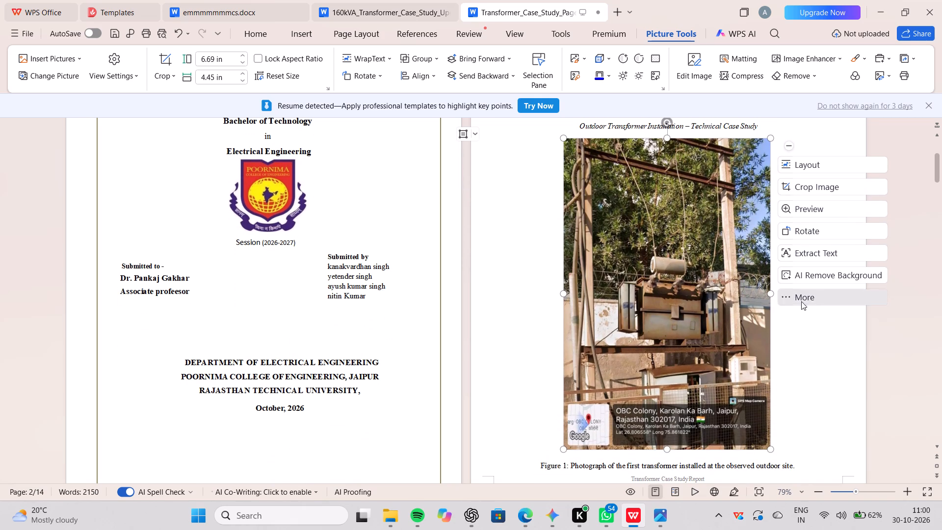
click(791, 294)
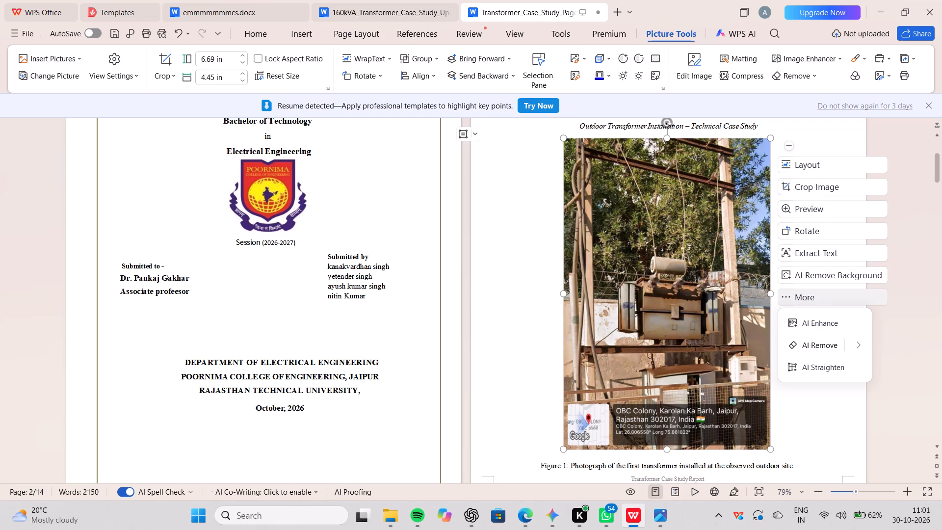
click(675, 73)
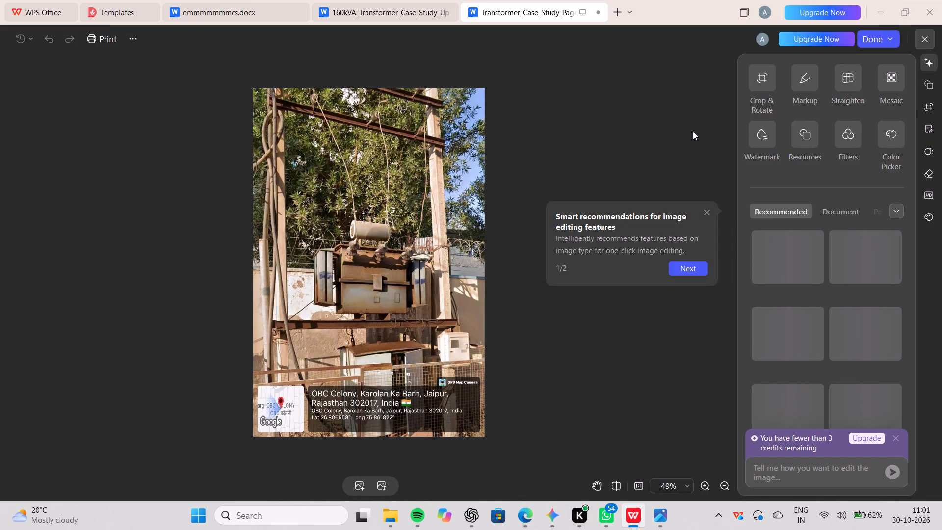
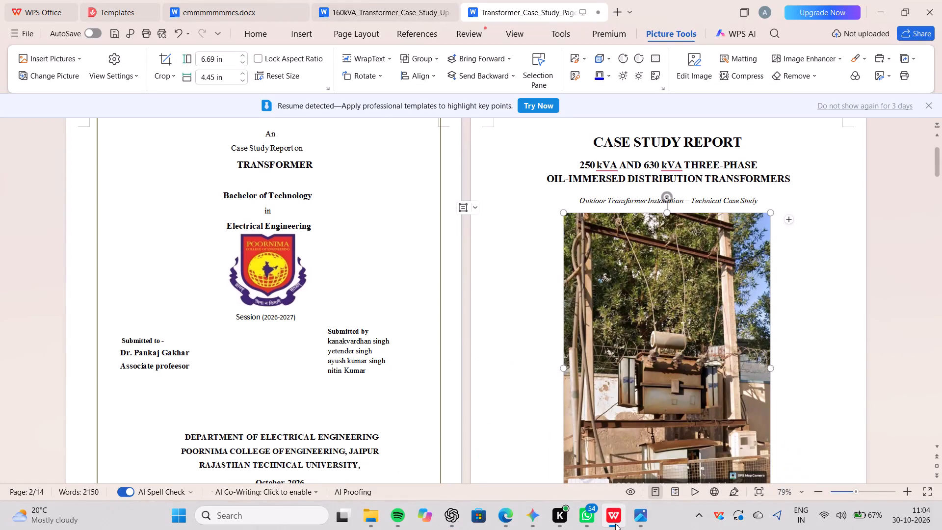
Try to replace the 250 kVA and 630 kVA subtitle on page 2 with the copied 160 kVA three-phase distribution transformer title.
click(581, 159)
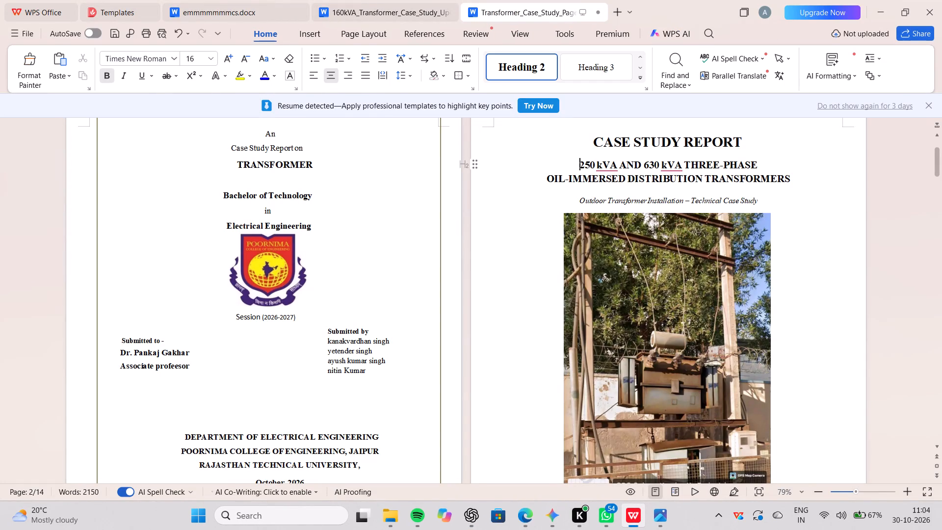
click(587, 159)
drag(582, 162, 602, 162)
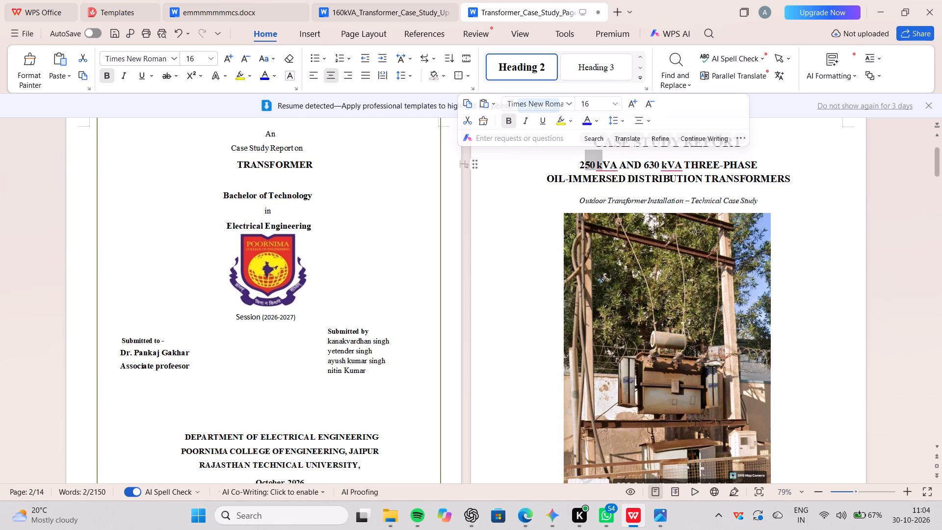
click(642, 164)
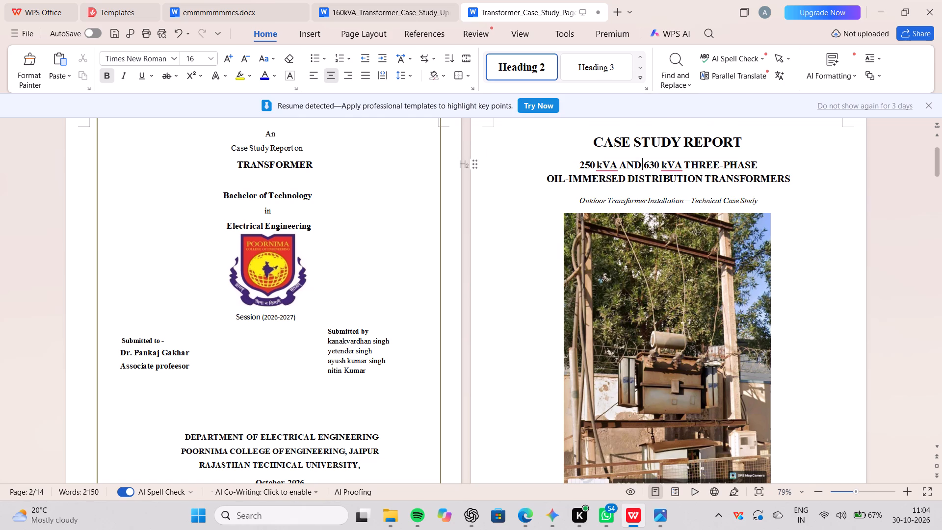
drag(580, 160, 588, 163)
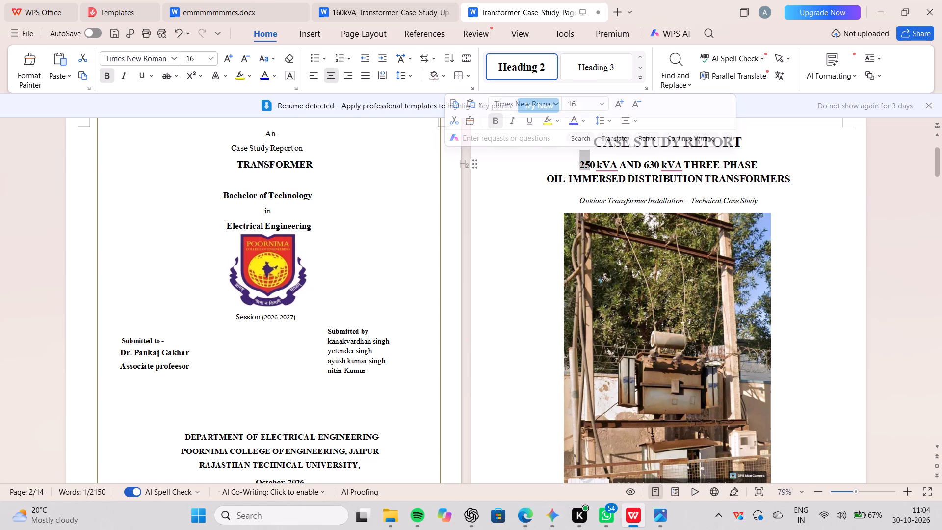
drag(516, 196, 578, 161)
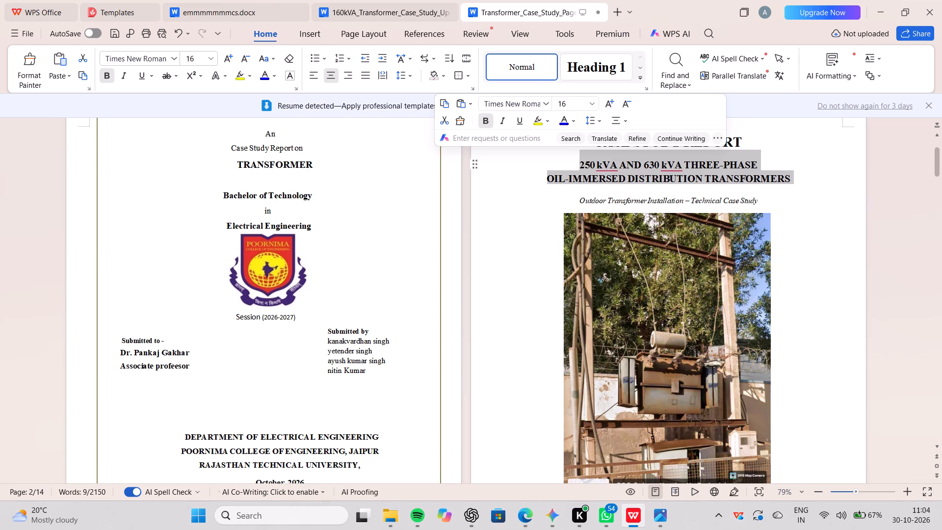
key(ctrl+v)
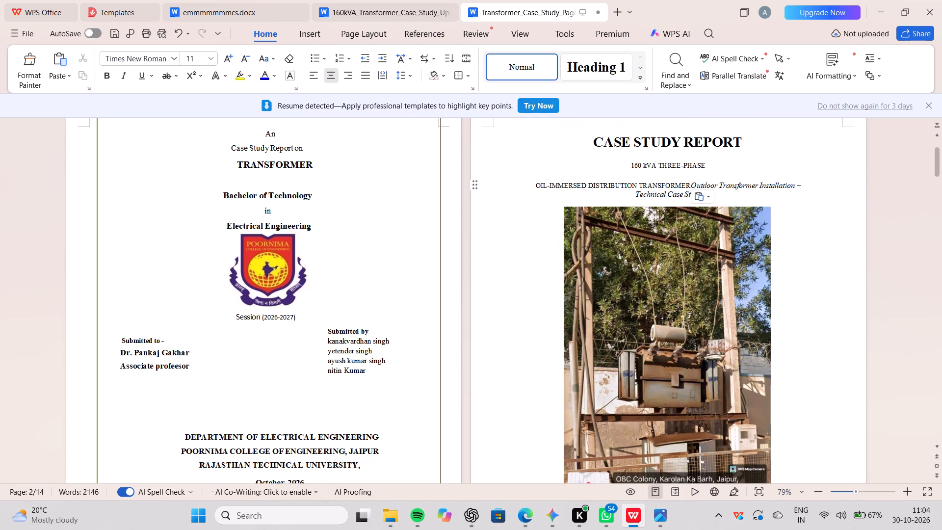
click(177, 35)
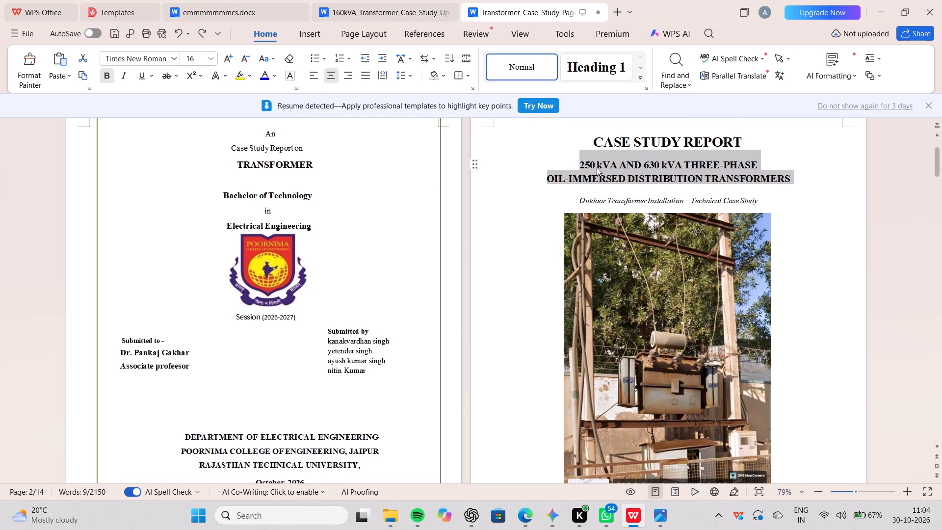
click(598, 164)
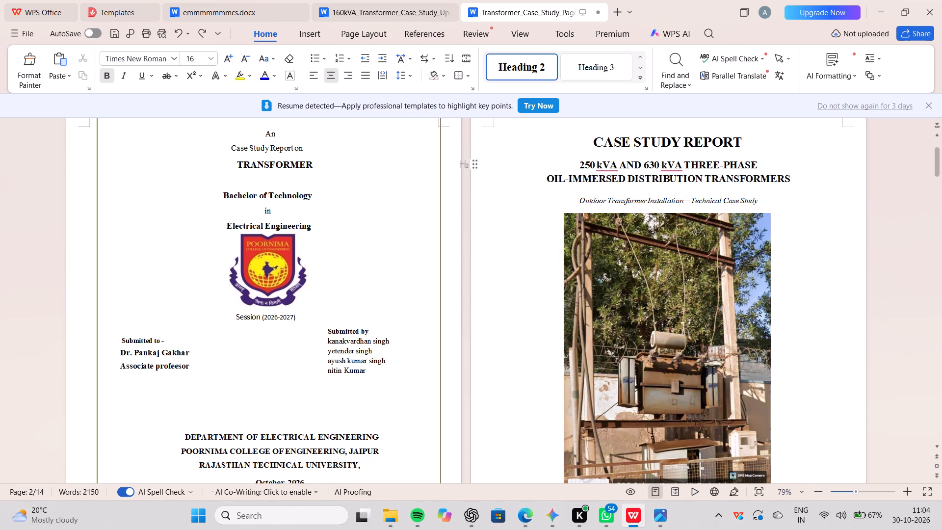
Browse the Desktop, Documents and Downloads folders for a replacement for the Figure 1 transformer photograph.
scroll(670, 169, down, 3)
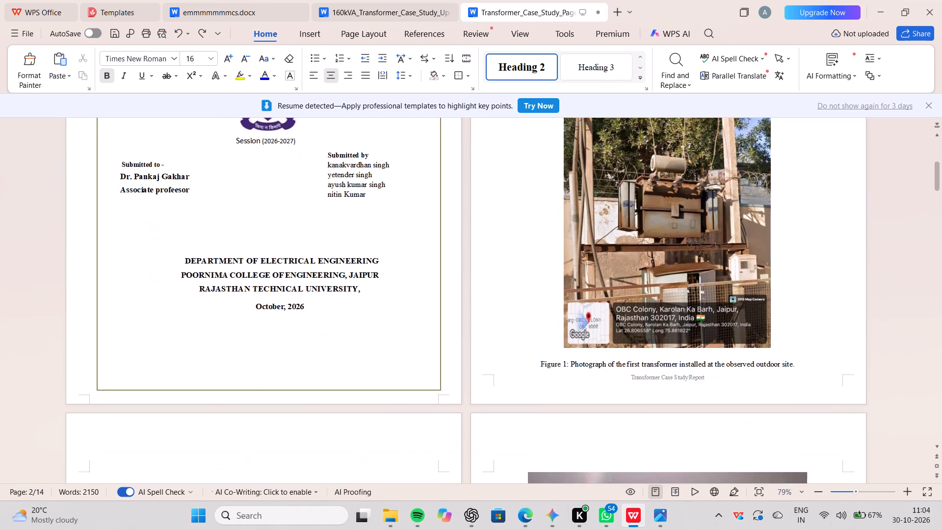
scroll(670, 169, down, 3)
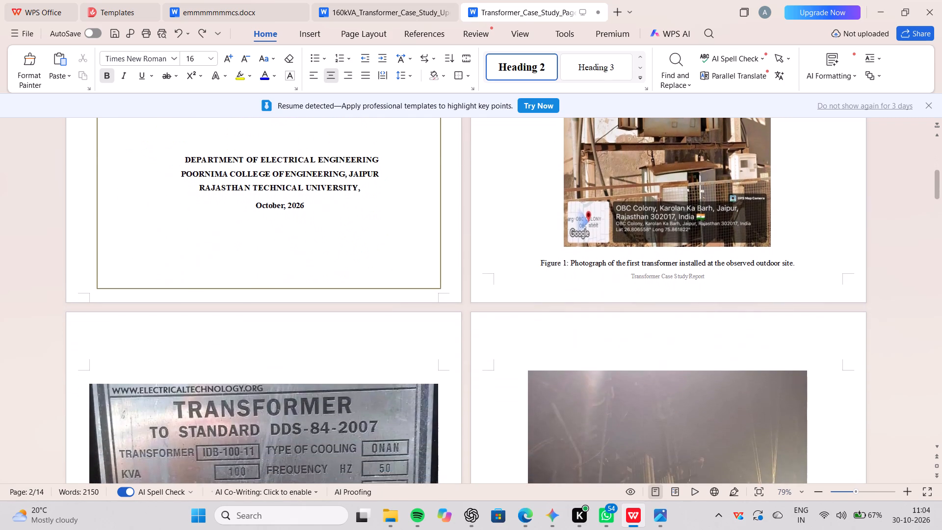
scroll(670, 169, down, 1)
click(670, 169)
click(670, 169)
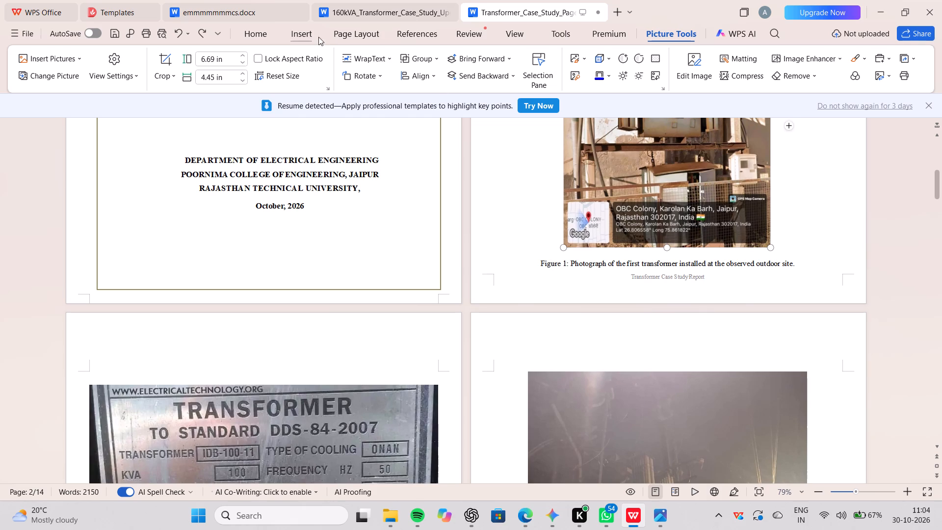
click(70, 77)
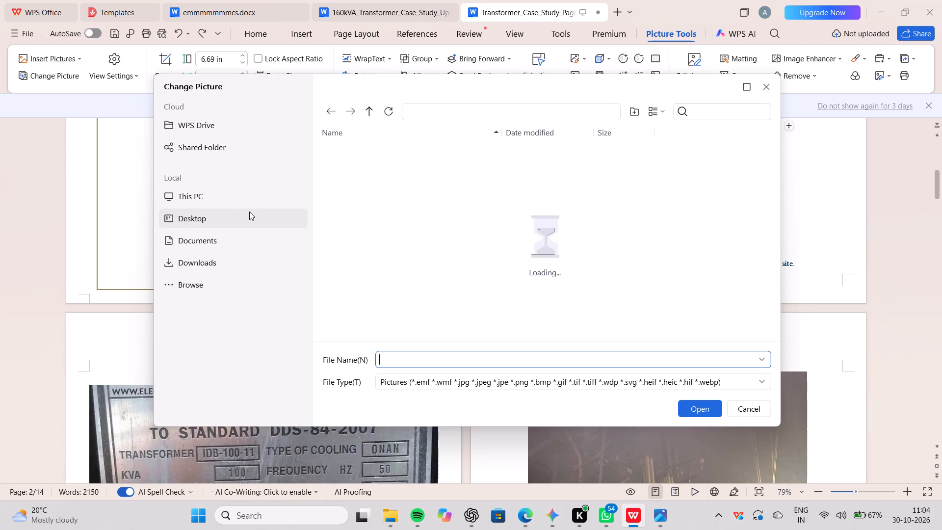
click(215, 212)
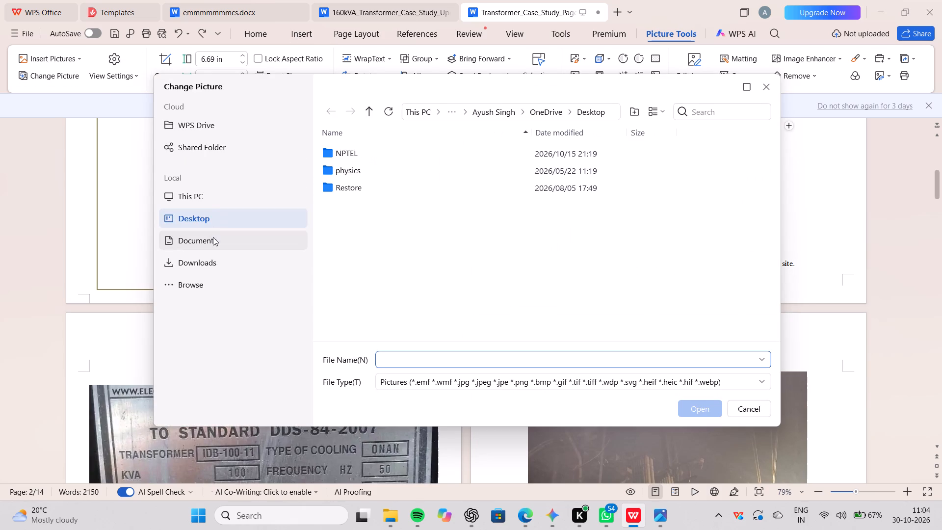
click(213, 238)
click(211, 247)
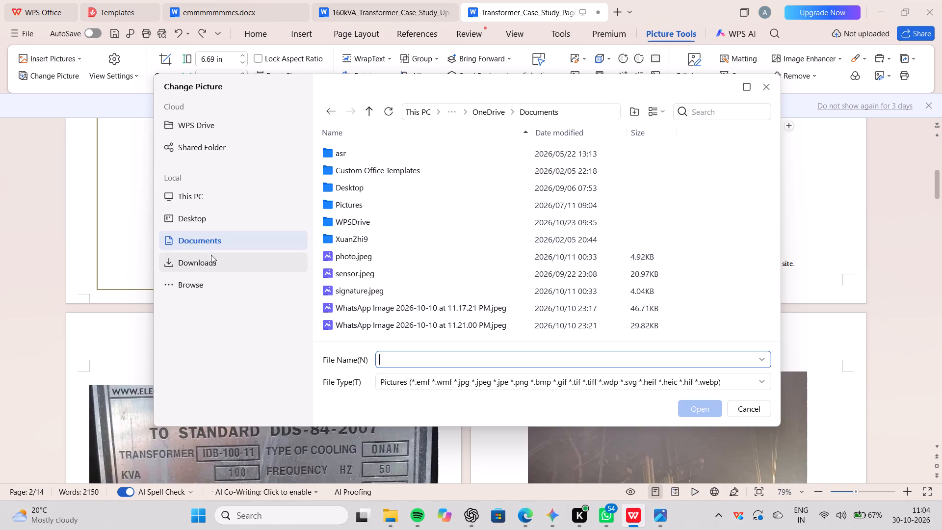
click(210, 266)
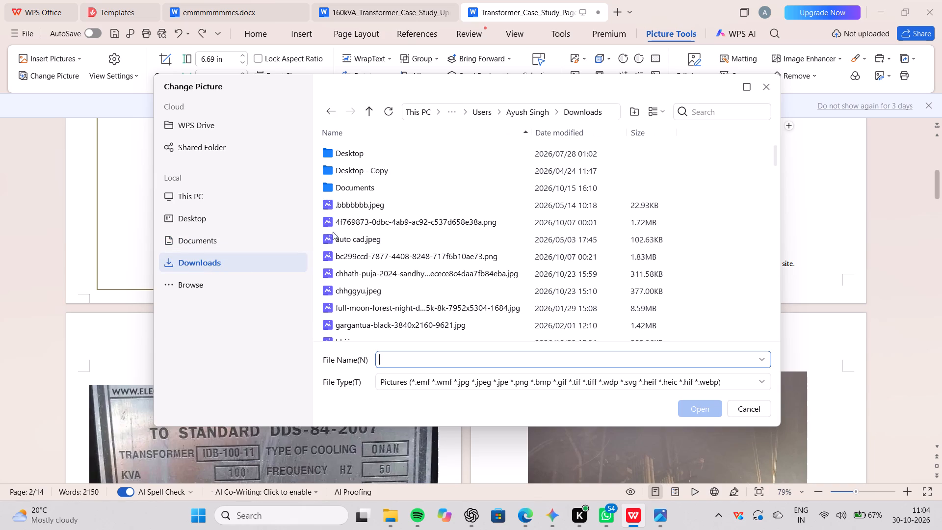
scroll(345, 230, down, 11)
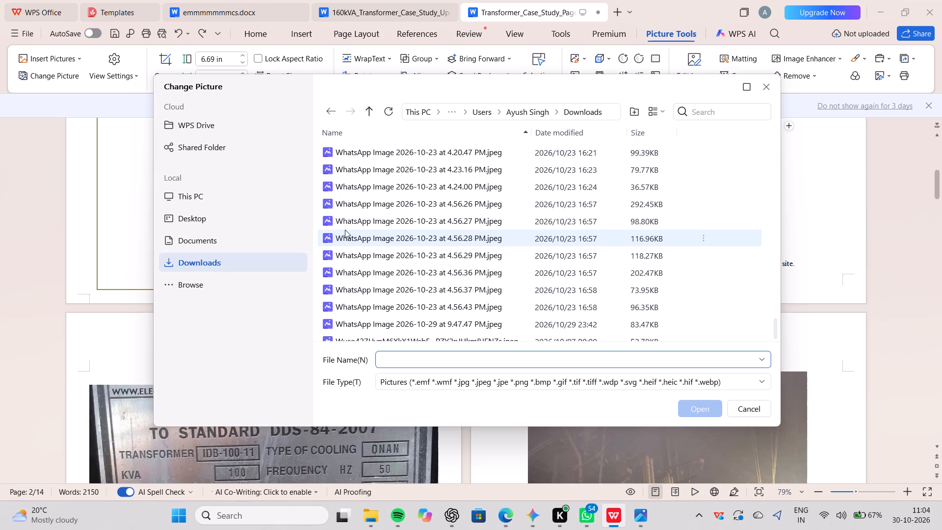
Look through the image files in the Downloads folder for a replacement for the Figure 1 transformer photograph.
scroll(345, 230, down, 4)
scroll(345, 230, up, 1)
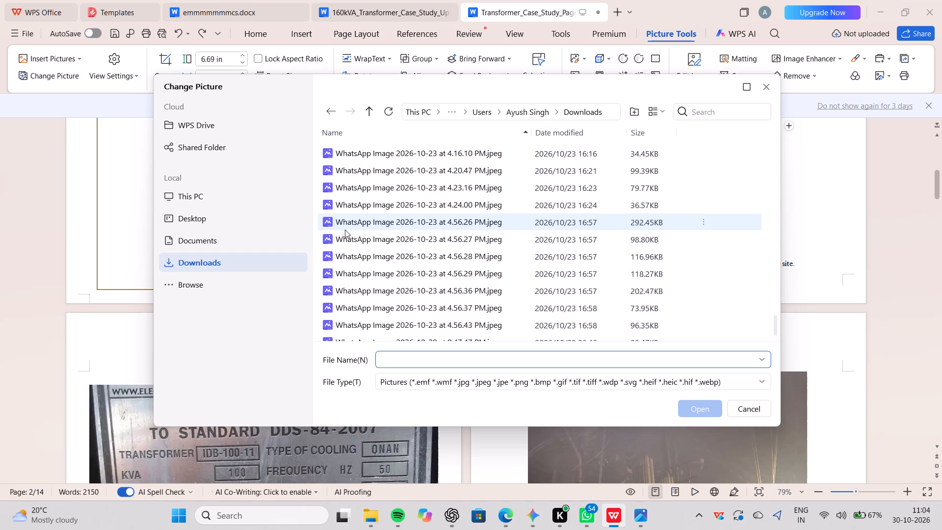
scroll(345, 230, up, 6)
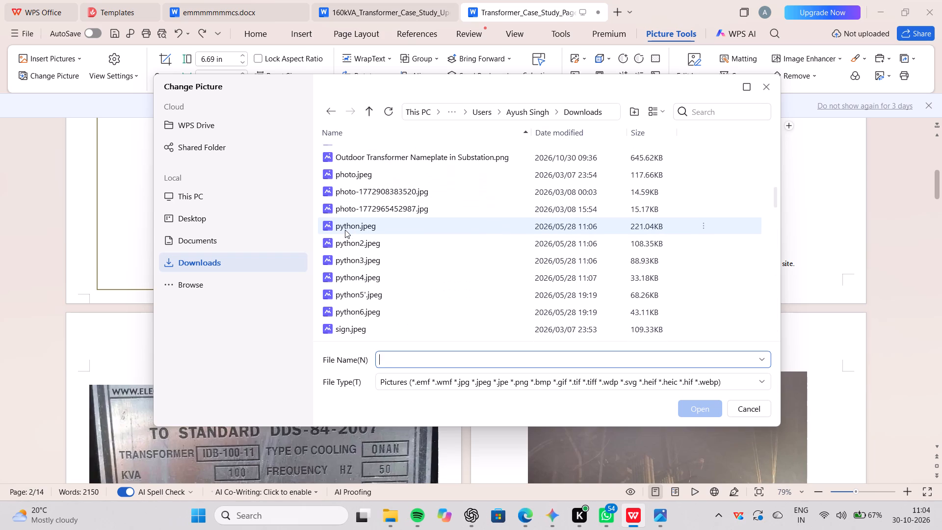
scroll(345, 230, down, 2)
scroll(343, 253, up, 3)
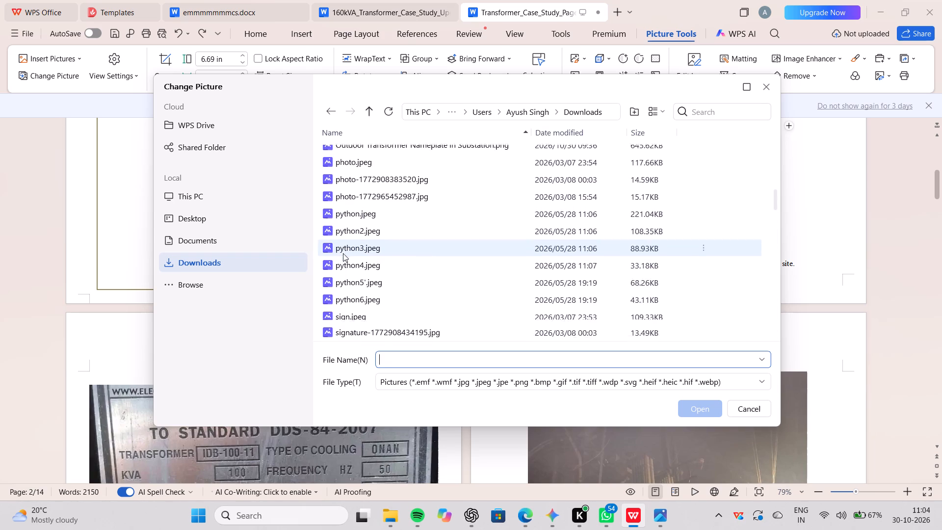
scroll(343, 253, up, 2)
right_click(343, 253)
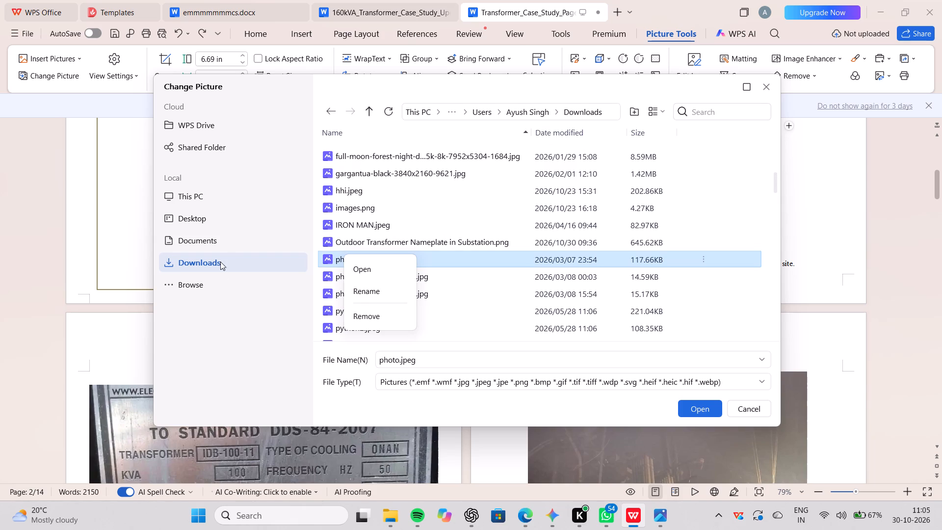
Browse the folders with thumbnails and replace the Figure 1 photograph on page 2 with the "transformer" image from Downloads.
click(206, 285)
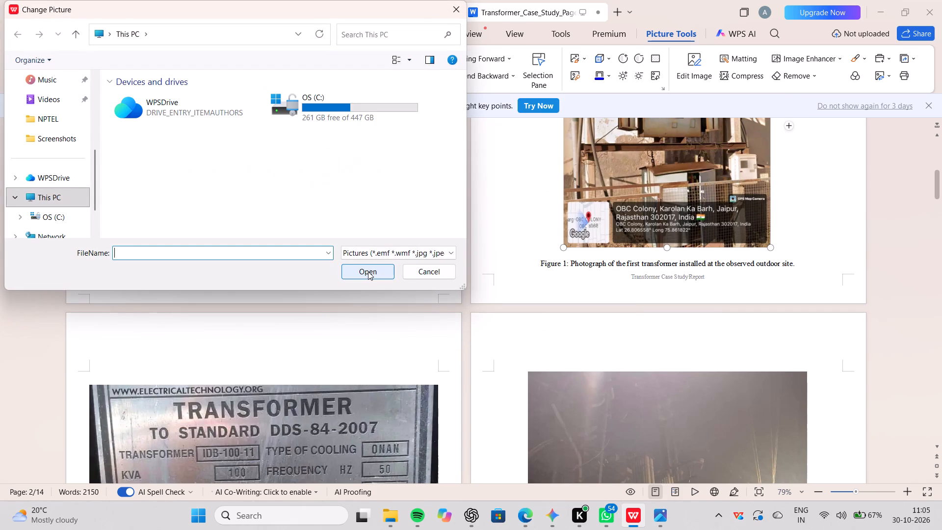
click(46, 107)
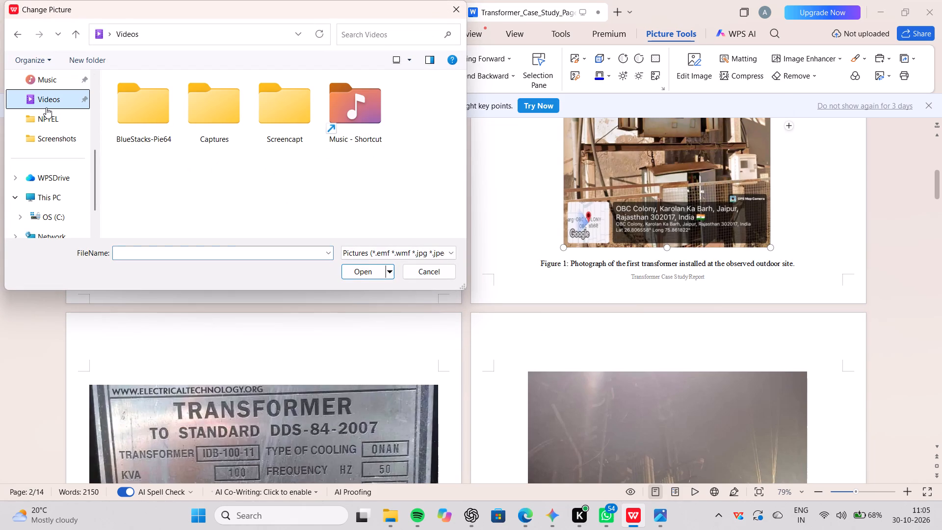
click(39, 133)
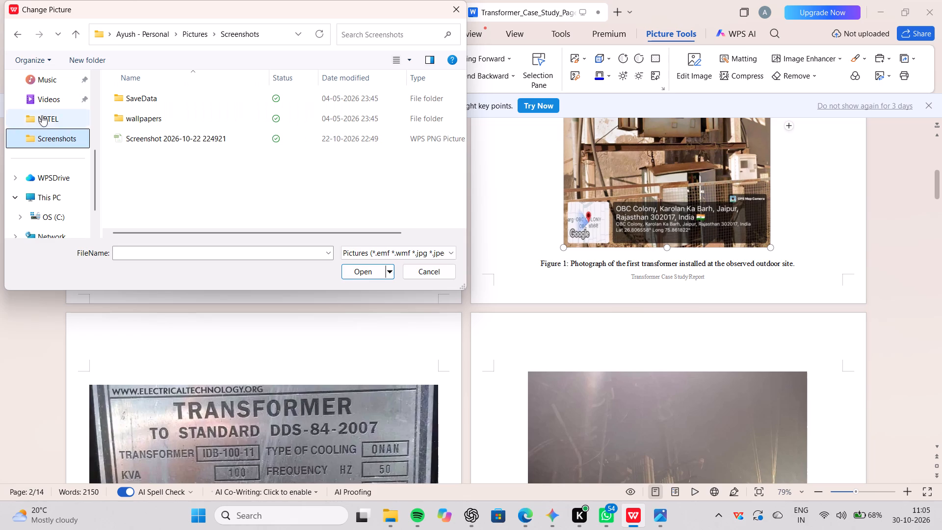
scroll(47, 101, up, 1)
click(50, 140)
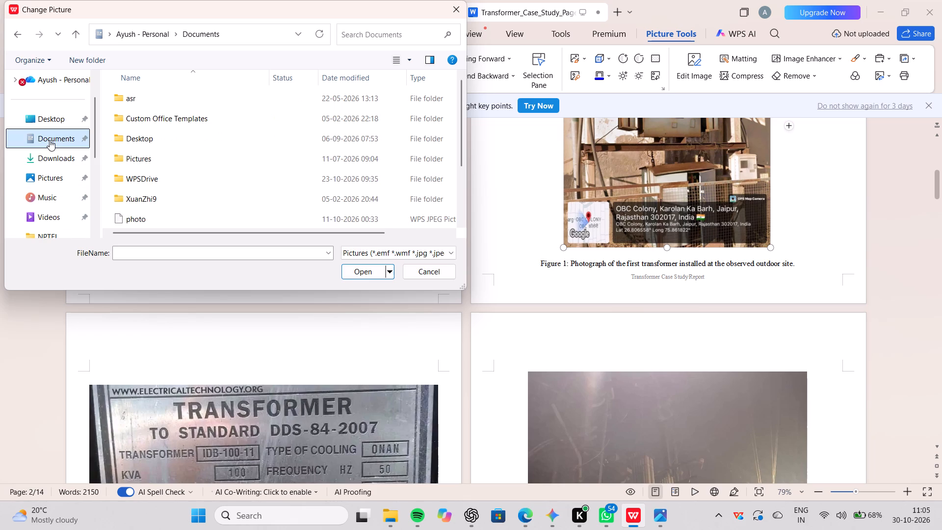
click(50, 149)
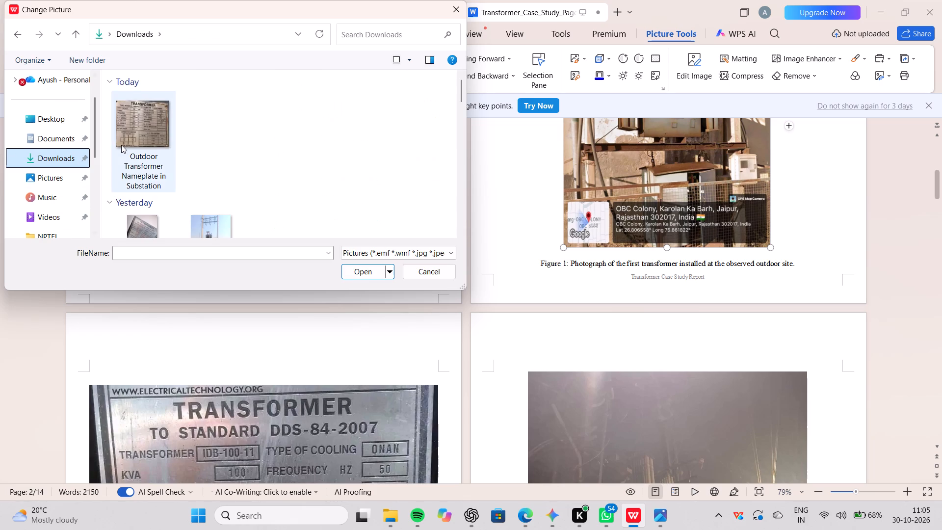
scroll(121, 145, down, 2)
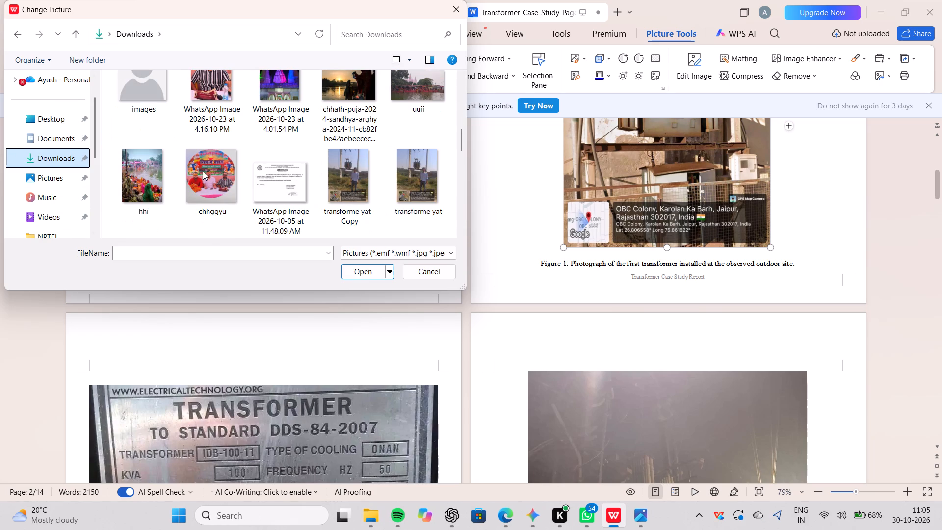
scroll(203, 171, down, 1)
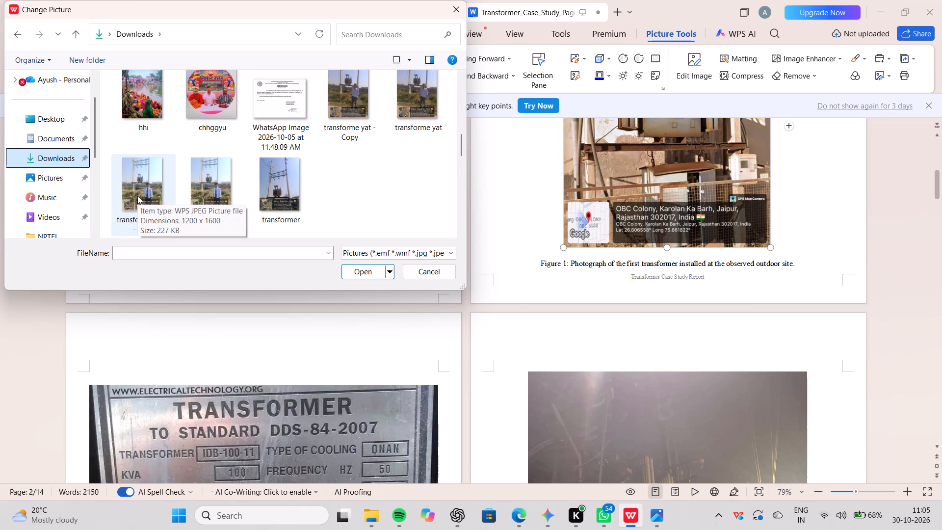
double_click(282, 180)
scroll(282, 180, up, 3)
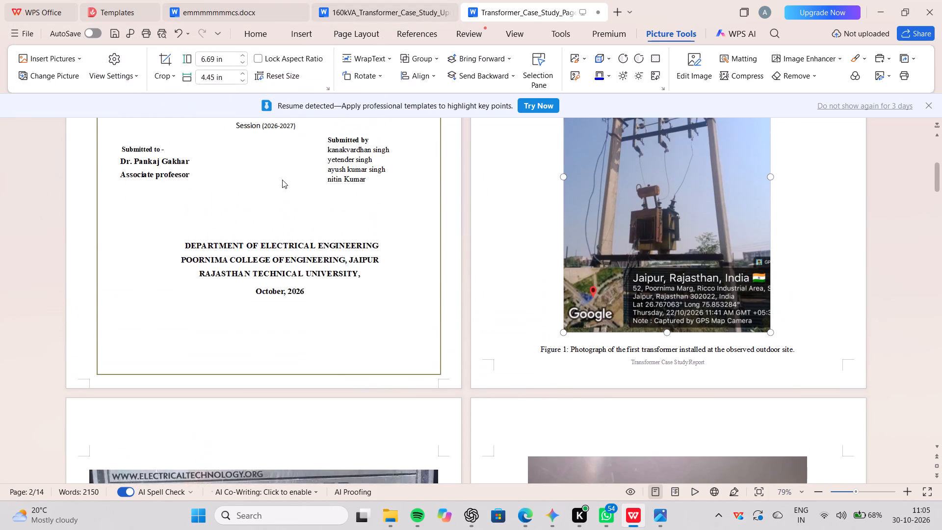
scroll(282, 180, up, 5)
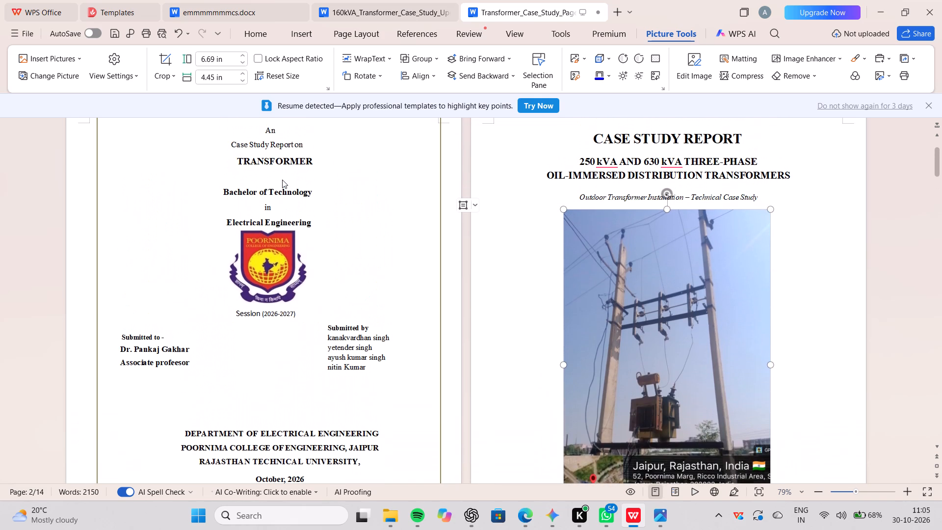
Select the Figure 3 photograph of the second transformer on page 4.
scroll(282, 180, down, 7)
scroll(282, 180, up, 1)
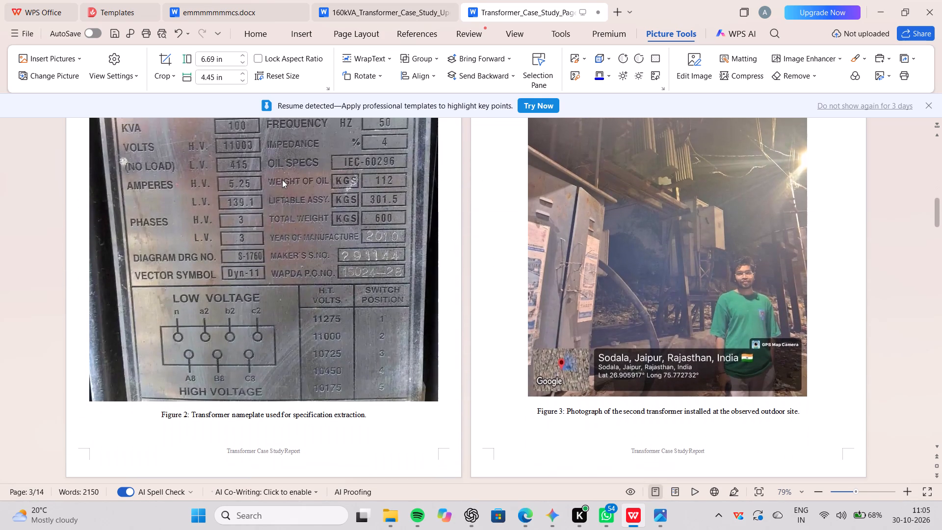
scroll(282, 180, up, 1)
double_click(588, 204)
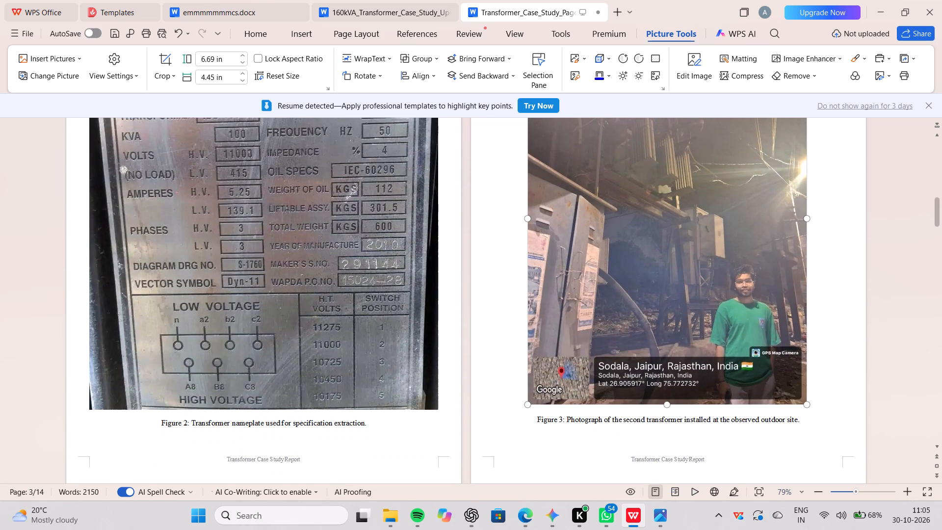
click(646, 195)
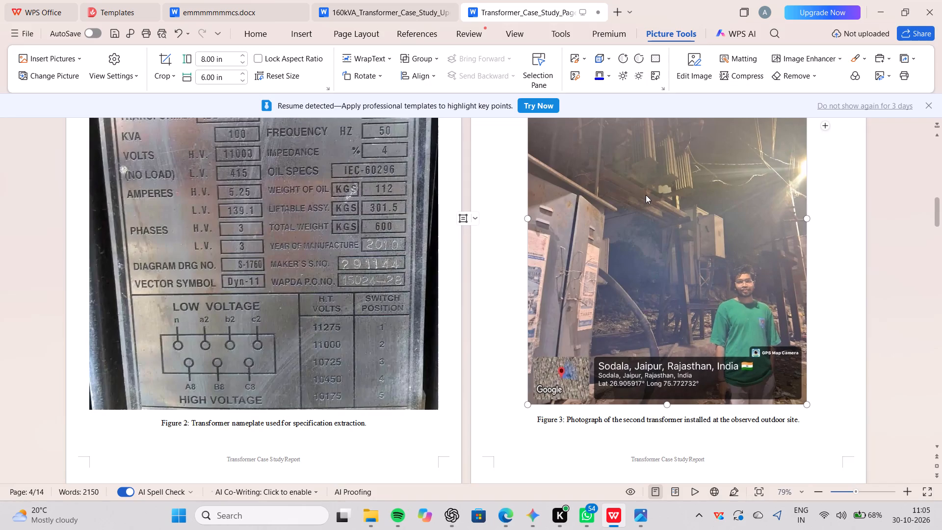
Replace the Figure 3 photograph of the second transformer with the picture "transforme yat - Copy" from the Downloads folder.
click(646, 195)
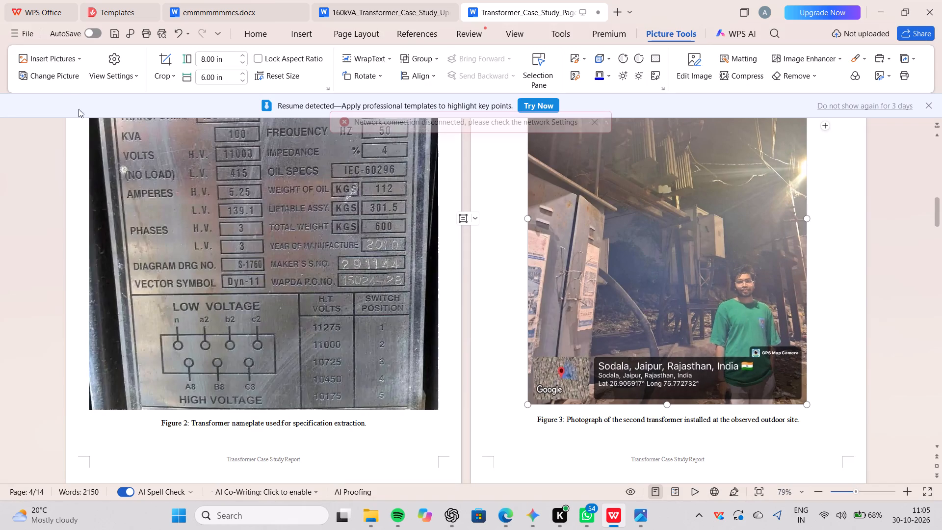
click(59, 79)
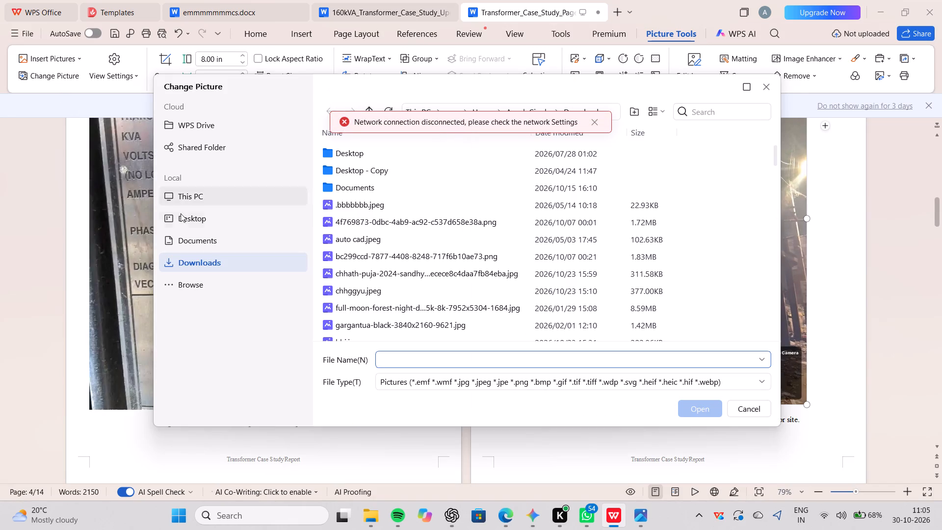
click(213, 282)
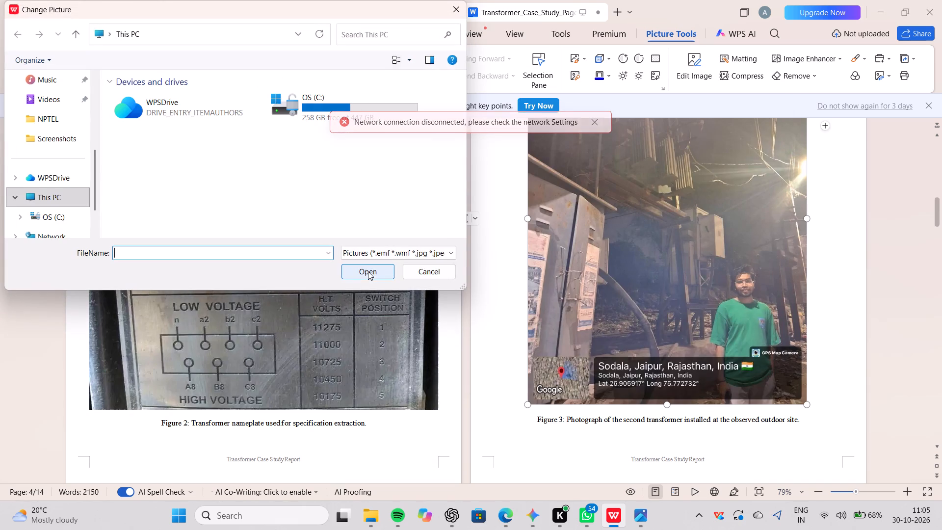
scroll(27, 83, up, 1)
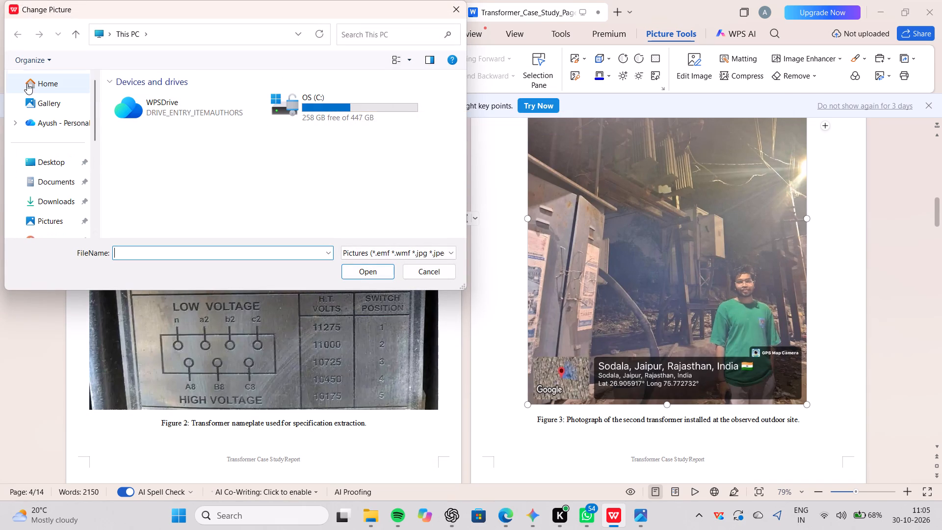
scroll(27, 83, up, 1)
click(49, 157)
click(50, 185)
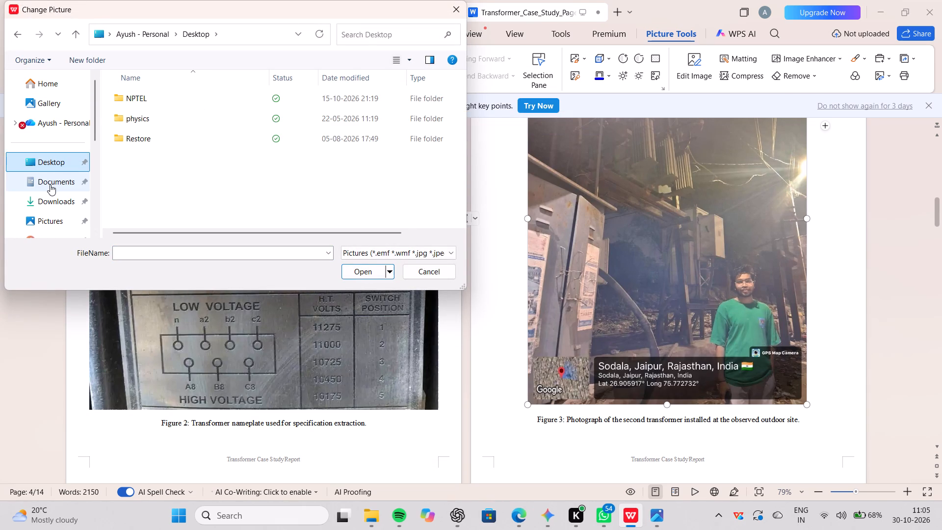
scroll(50, 185, down, 1)
click(50, 196)
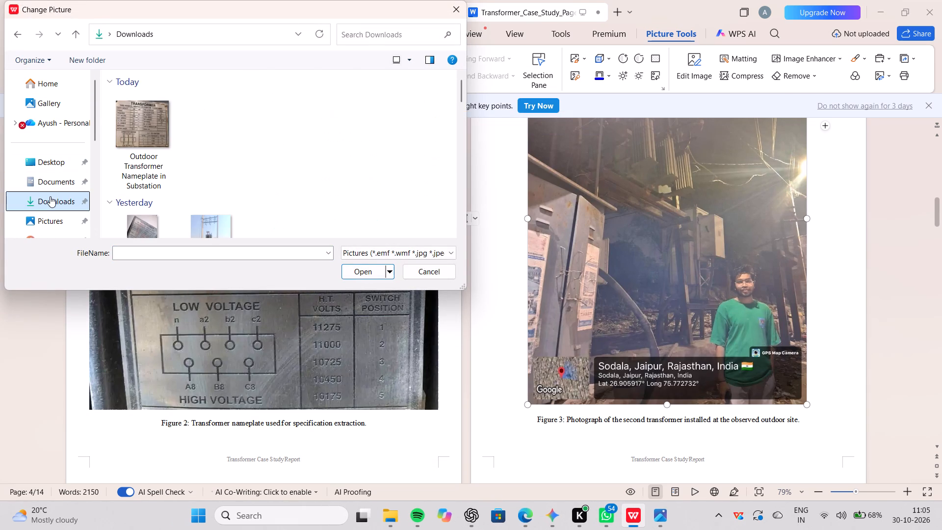
scroll(138, 181, down, 2)
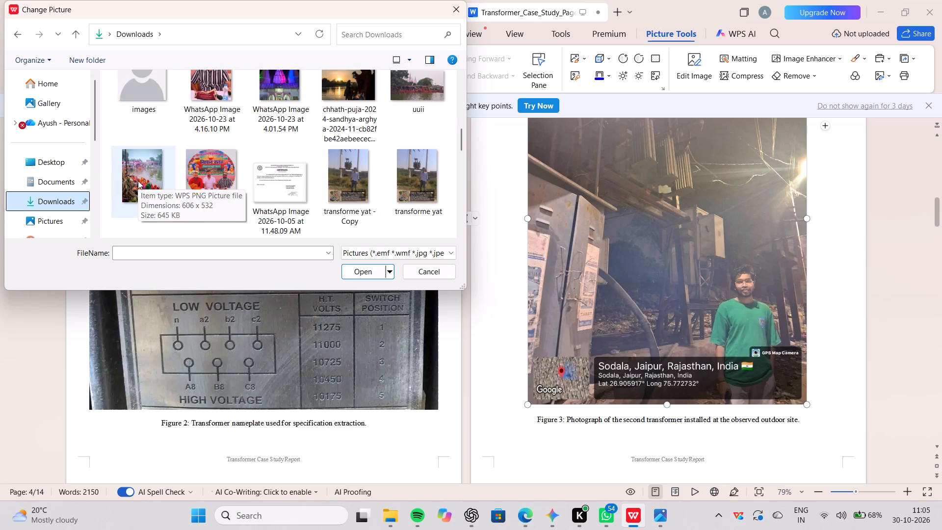
scroll(138, 181, down, 1)
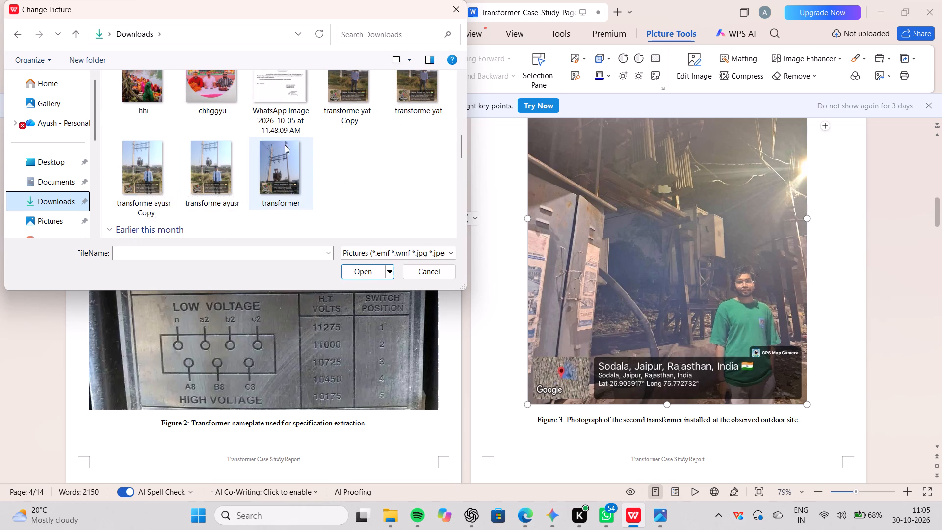
click(150, 181)
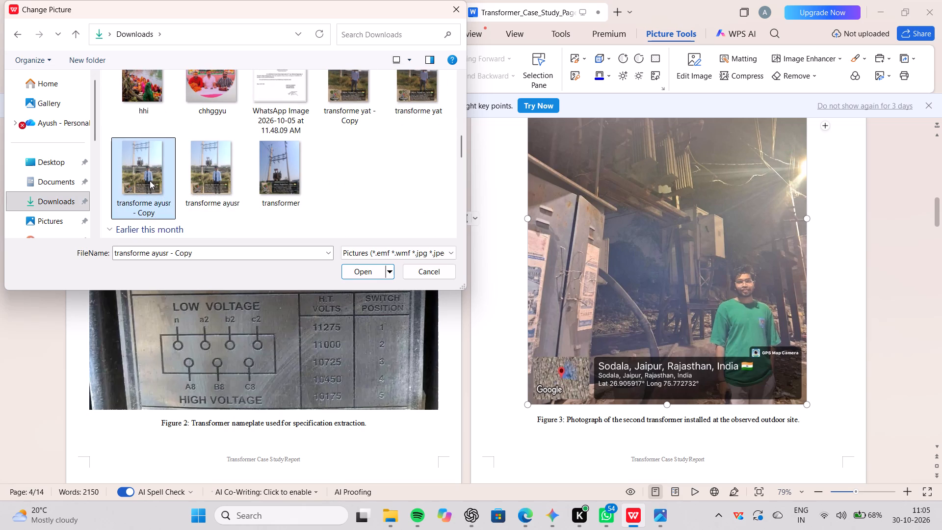
scroll(360, 79, up, 1)
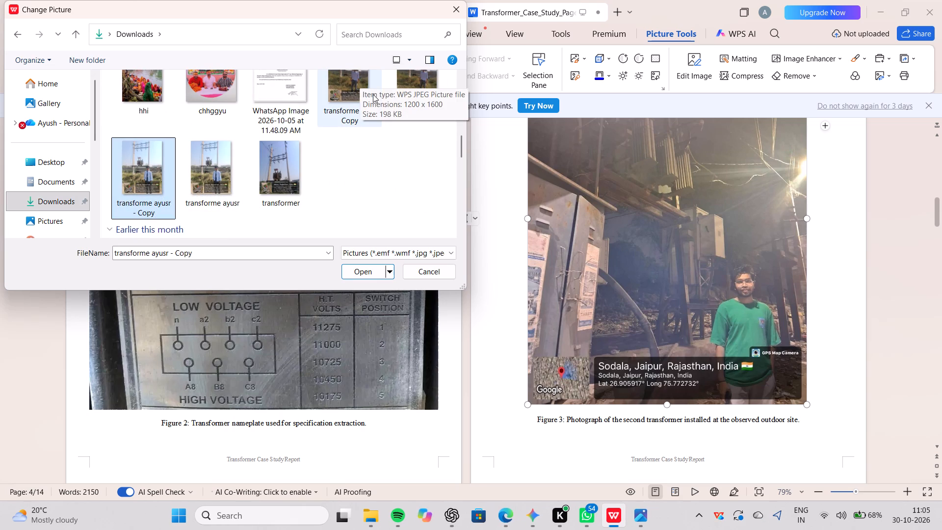
double_click(352, 95)
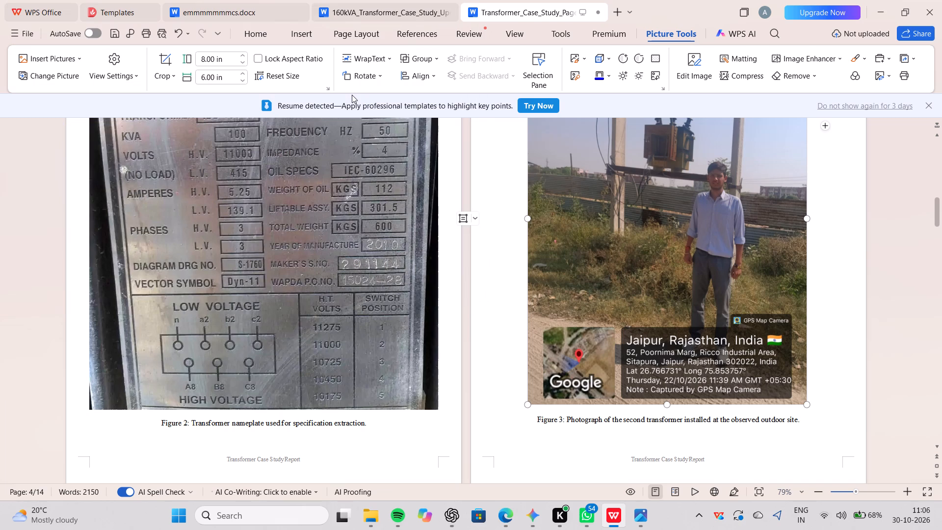
Select the Figure 2 transformer nameplate picture on page 3.
scroll(352, 95, up, 1)
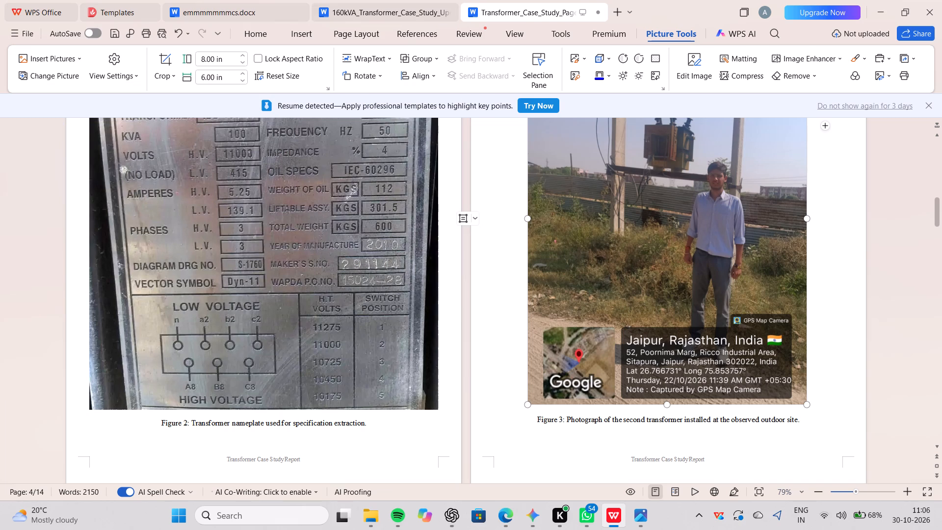
click(298, 217)
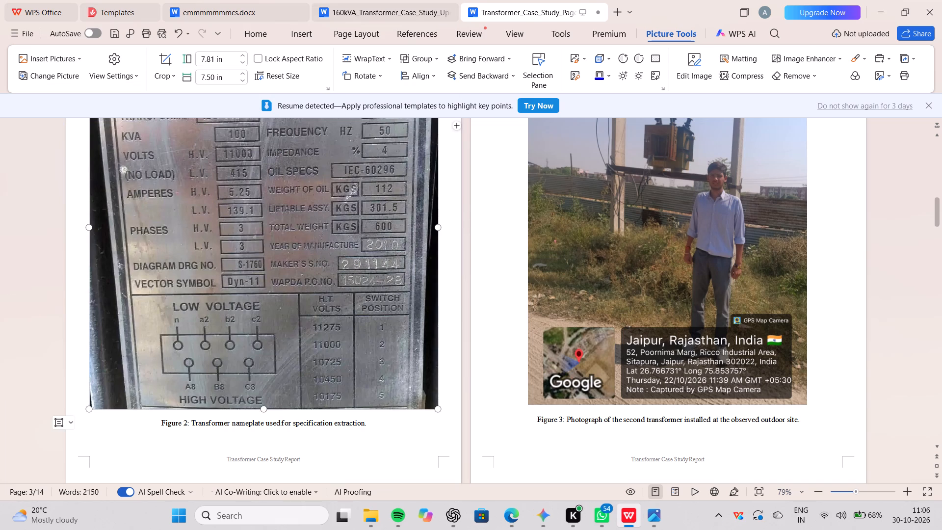
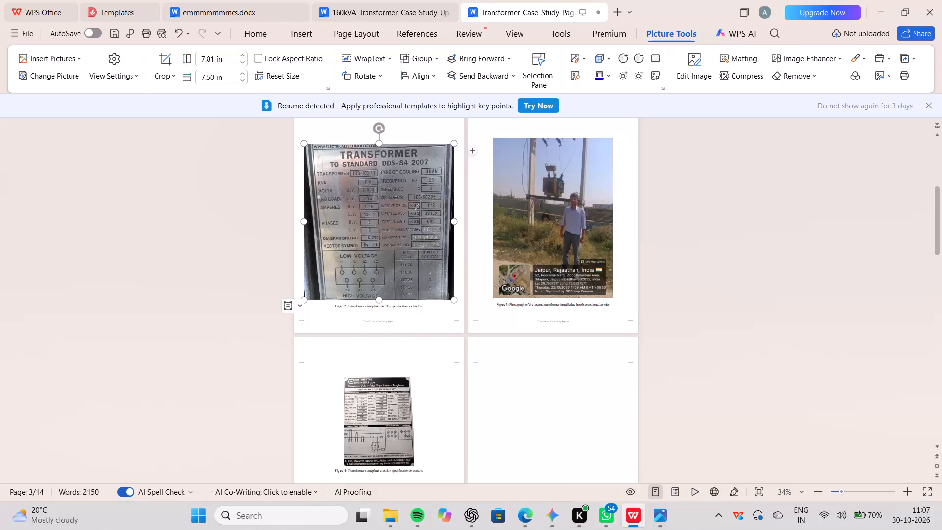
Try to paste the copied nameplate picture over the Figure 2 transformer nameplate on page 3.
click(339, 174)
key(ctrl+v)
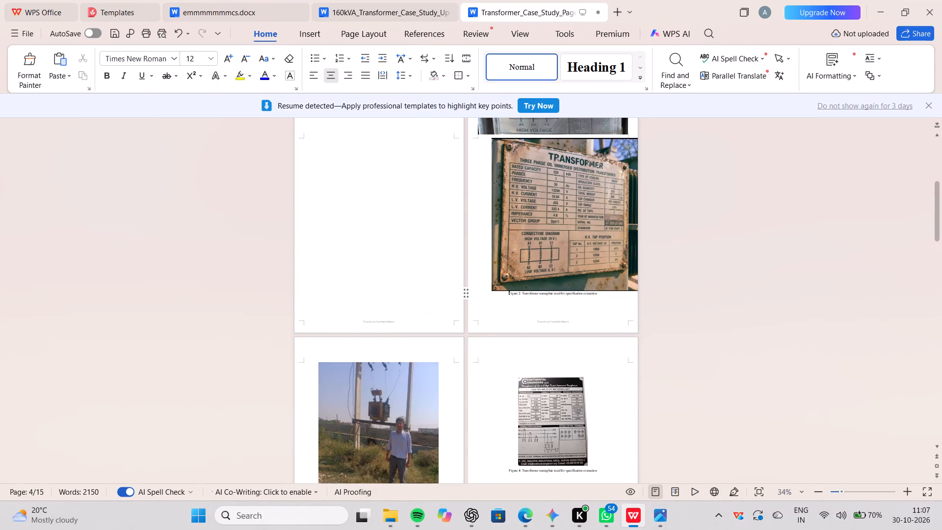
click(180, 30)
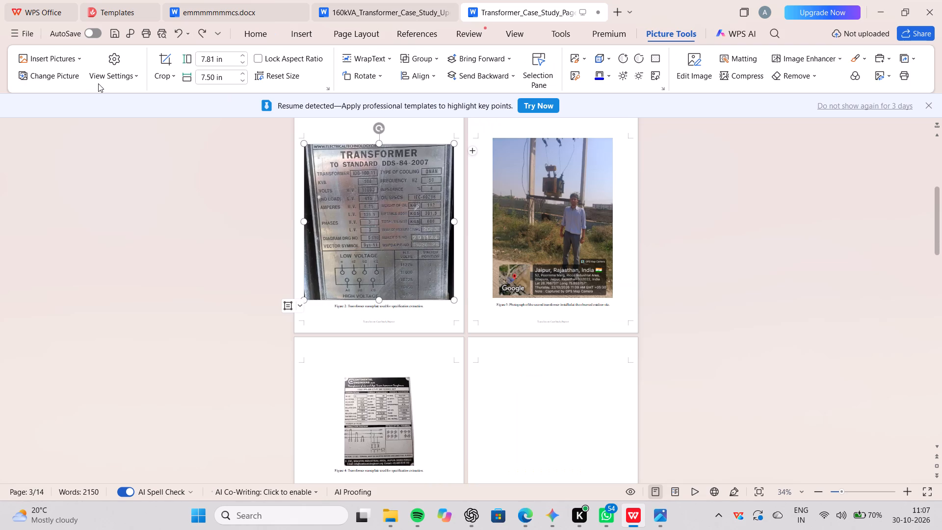
Replace the Figure 2 nameplate picture with "Outdoor Transformer Nameplate in Substation" from the Downloads folder.
click(52, 73)
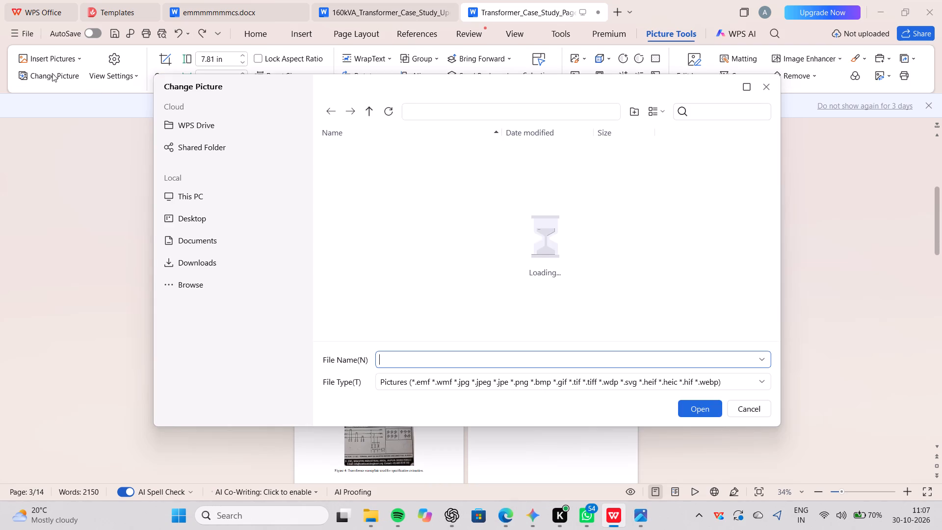
click(193, 281)
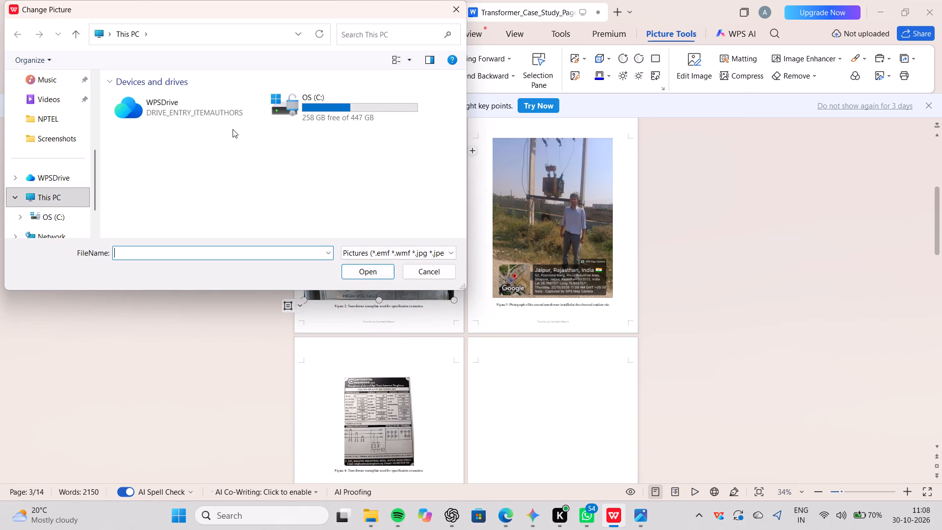
scroll(58, 113, up, 2)
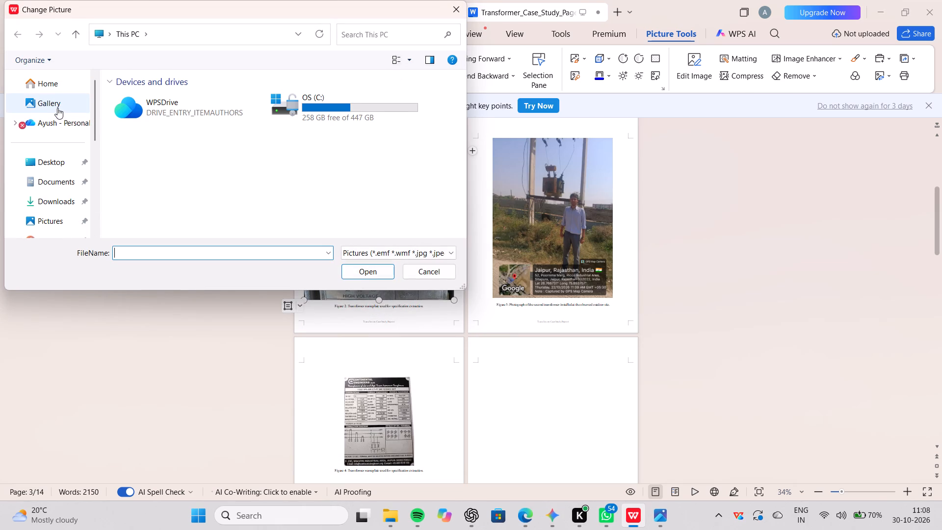
click(57, 108)
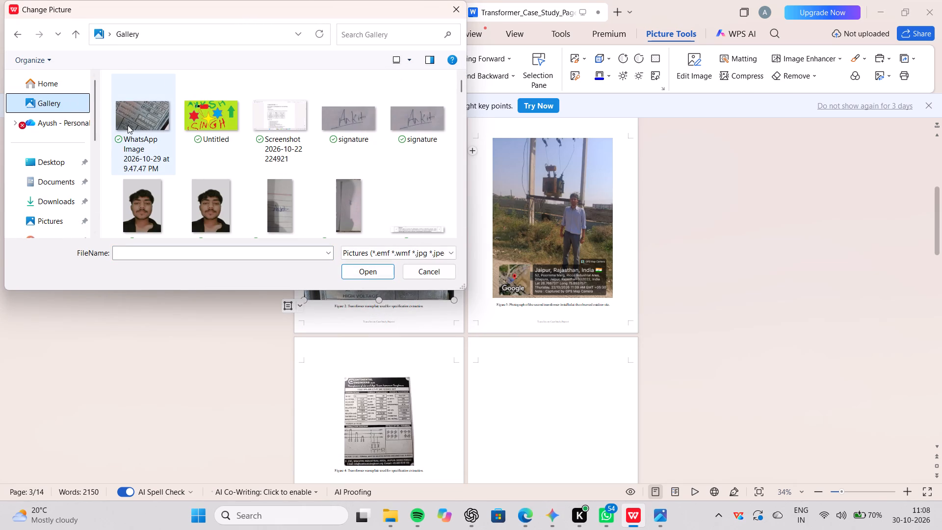
click(57, 81)
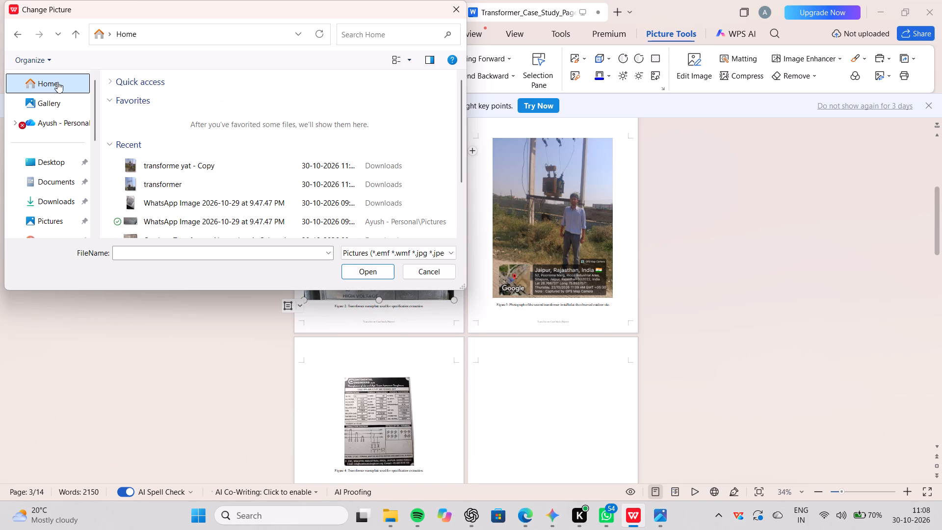
click(61, 176)
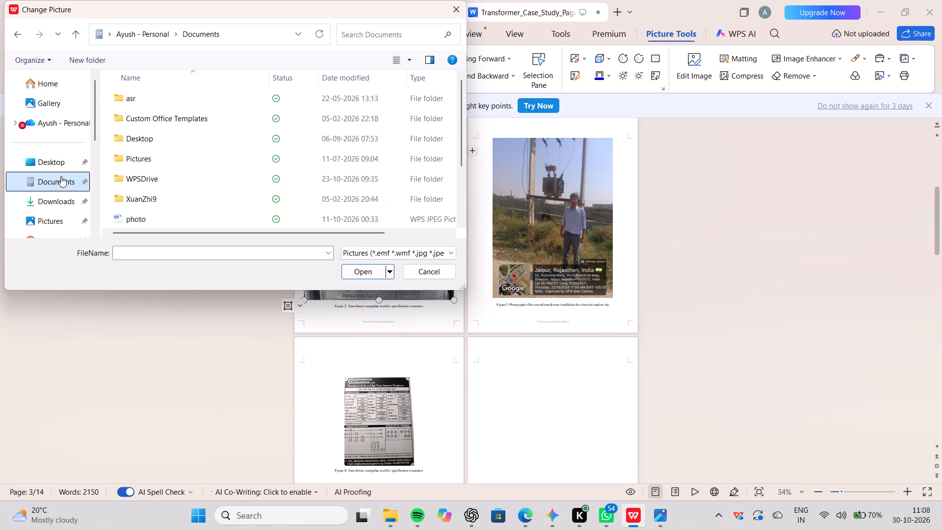
click(58, 195)
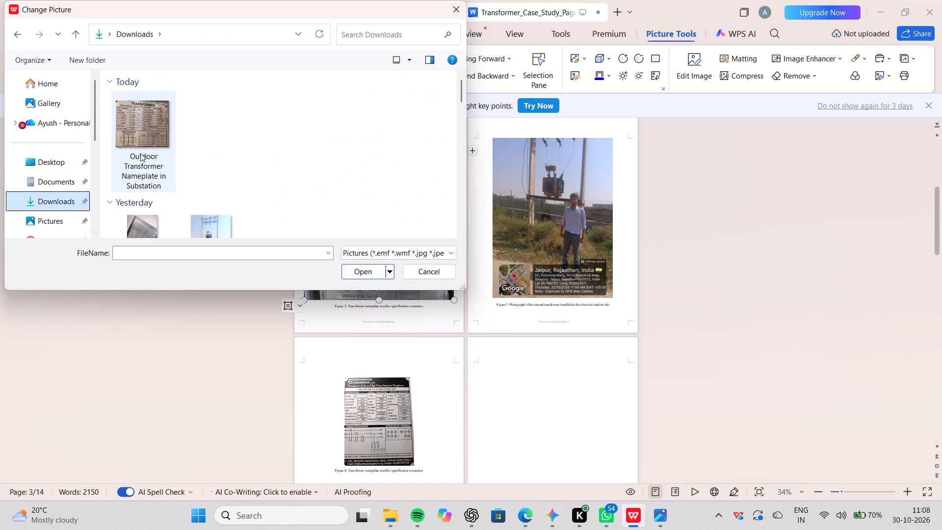
click(148, 141)
double_click(148, 141)
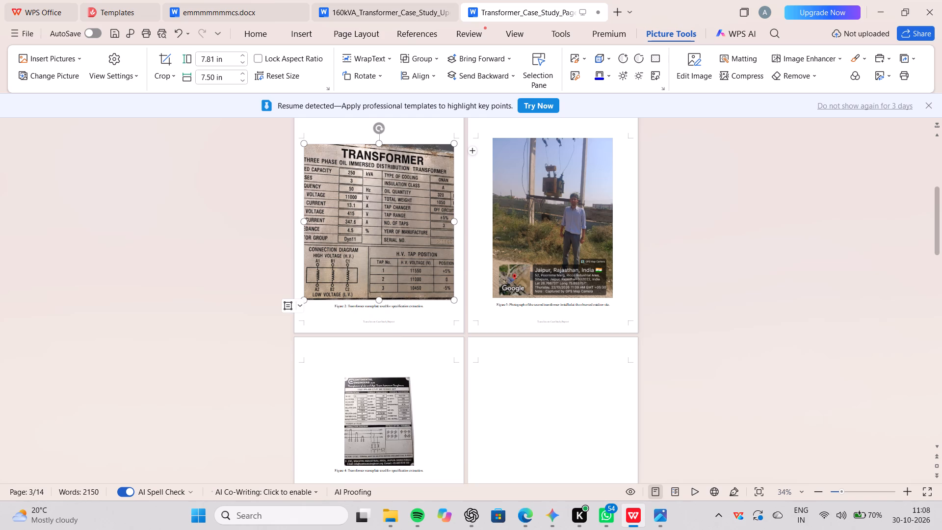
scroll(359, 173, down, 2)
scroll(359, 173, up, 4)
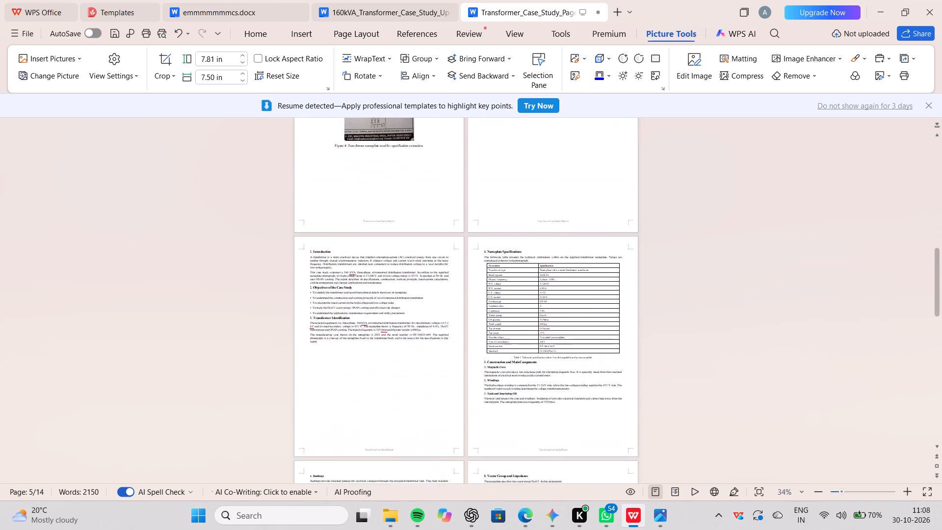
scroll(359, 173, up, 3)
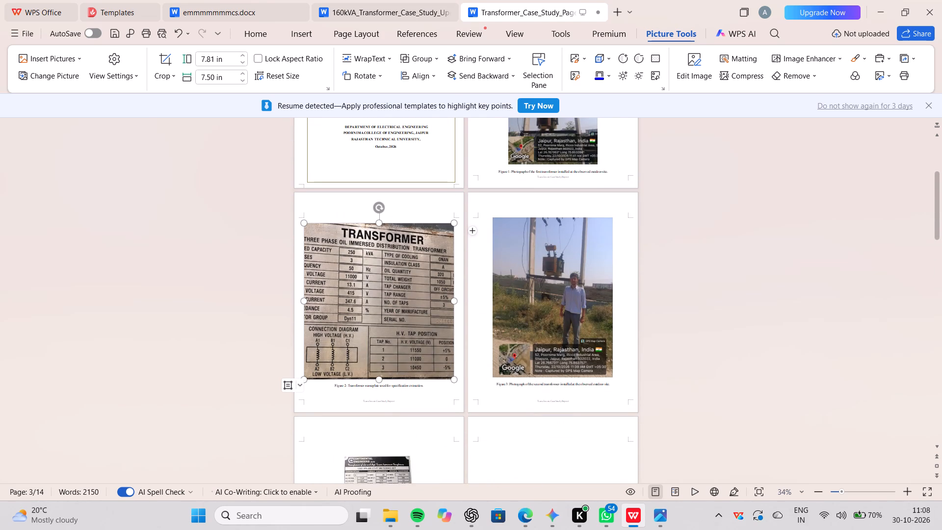
Delete the transformer nameplate picture above the Figure 2 caption on page 3.
key(BackSpace)
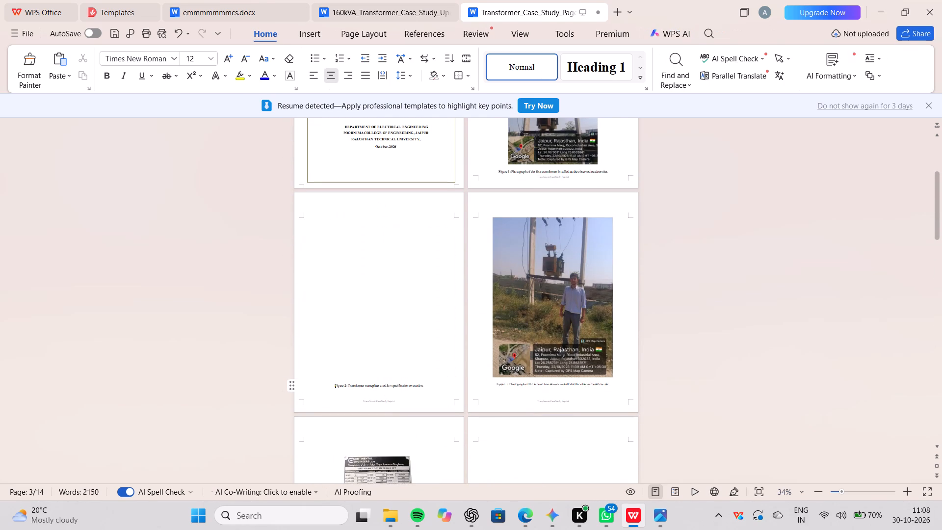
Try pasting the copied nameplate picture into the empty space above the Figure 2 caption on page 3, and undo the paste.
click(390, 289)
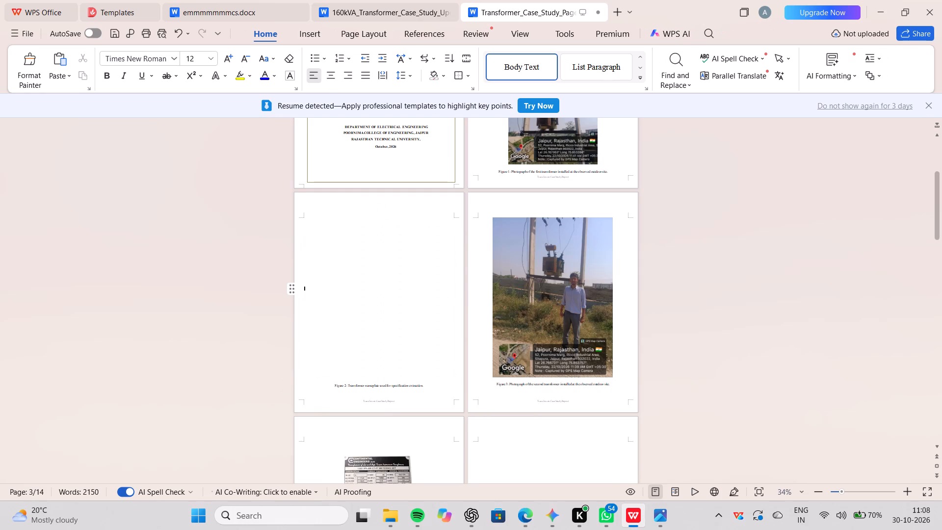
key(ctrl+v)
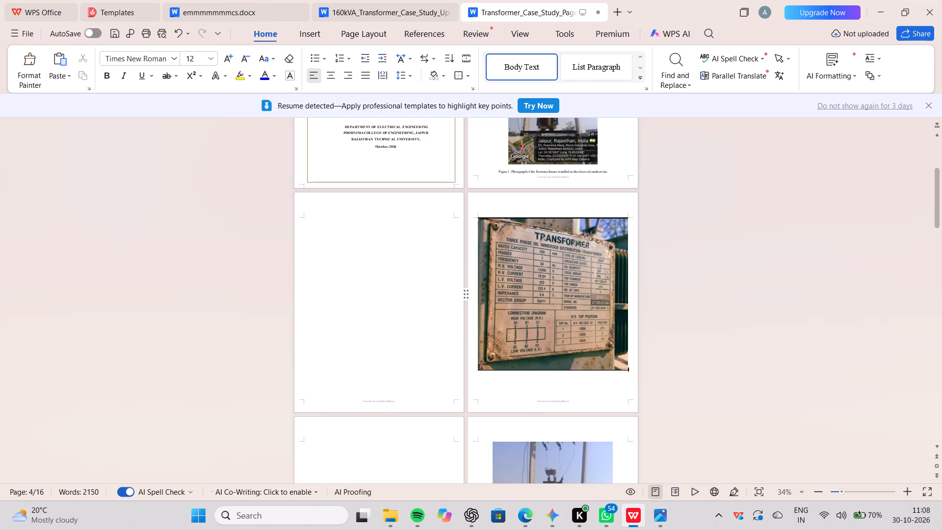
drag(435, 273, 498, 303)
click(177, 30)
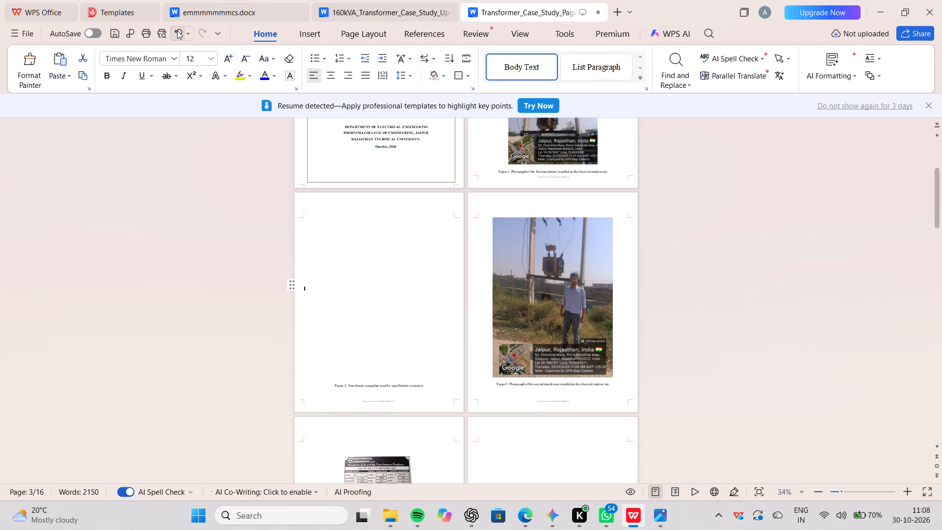
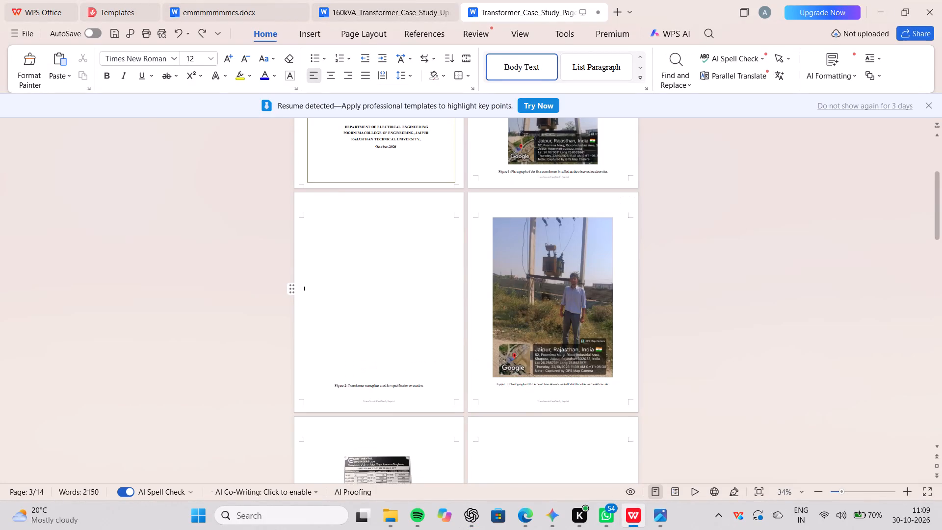
Paste the copied transformer nameplate picture at the top of page 3, in the blank space above the Figure 2 caption.
click(362, 313)
click(332, 220)
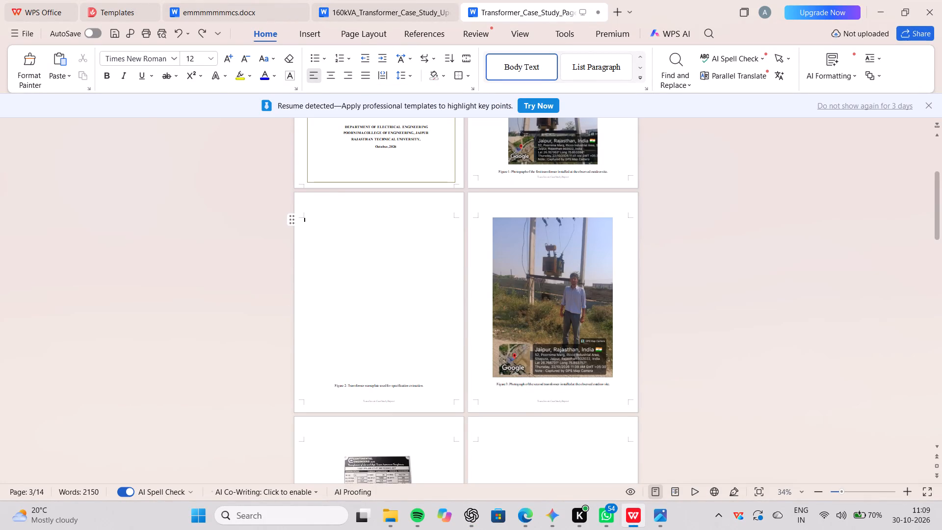
key(ctrl+v)
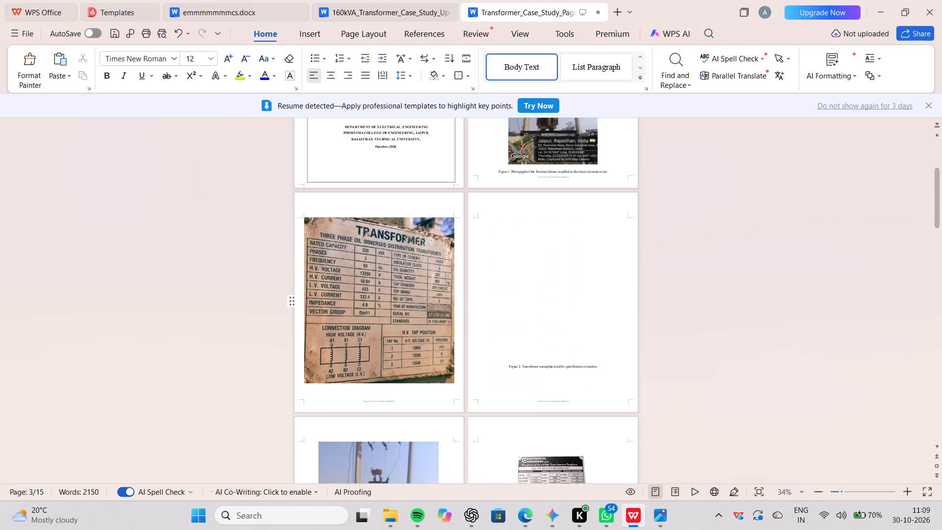
Select the pasted transformer nameplate picture on page 3.
click(405, 376)
right_drag(377, 381, 376, 381)
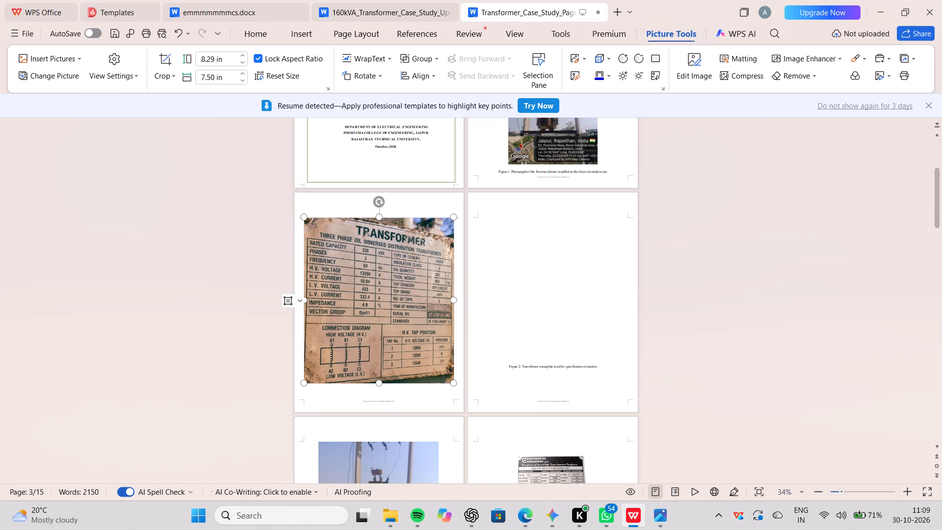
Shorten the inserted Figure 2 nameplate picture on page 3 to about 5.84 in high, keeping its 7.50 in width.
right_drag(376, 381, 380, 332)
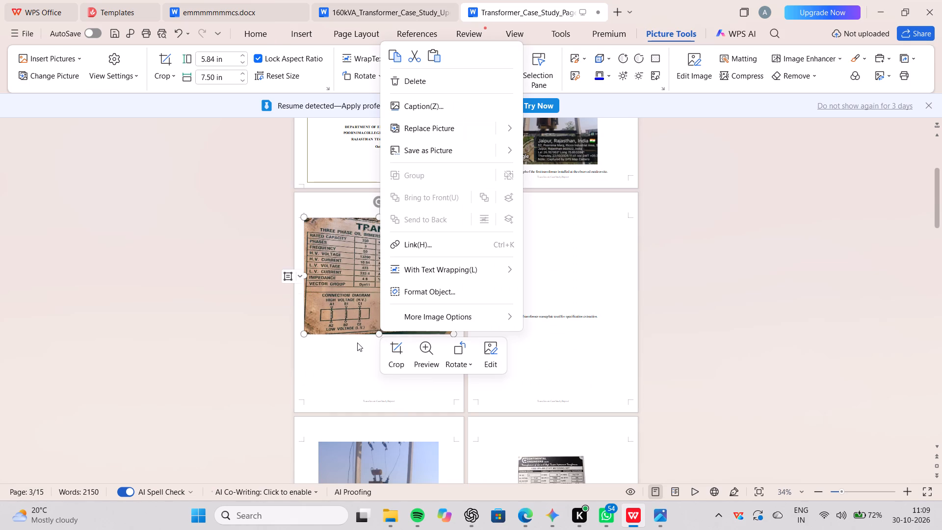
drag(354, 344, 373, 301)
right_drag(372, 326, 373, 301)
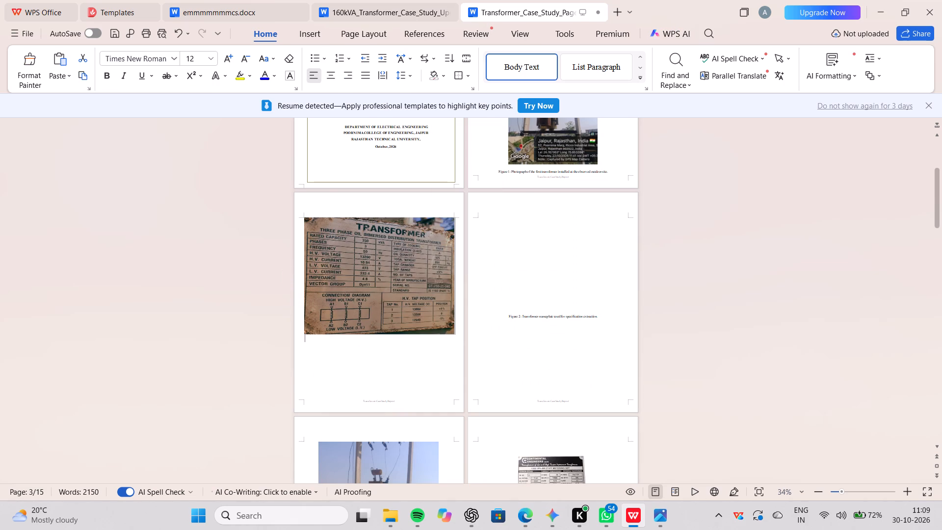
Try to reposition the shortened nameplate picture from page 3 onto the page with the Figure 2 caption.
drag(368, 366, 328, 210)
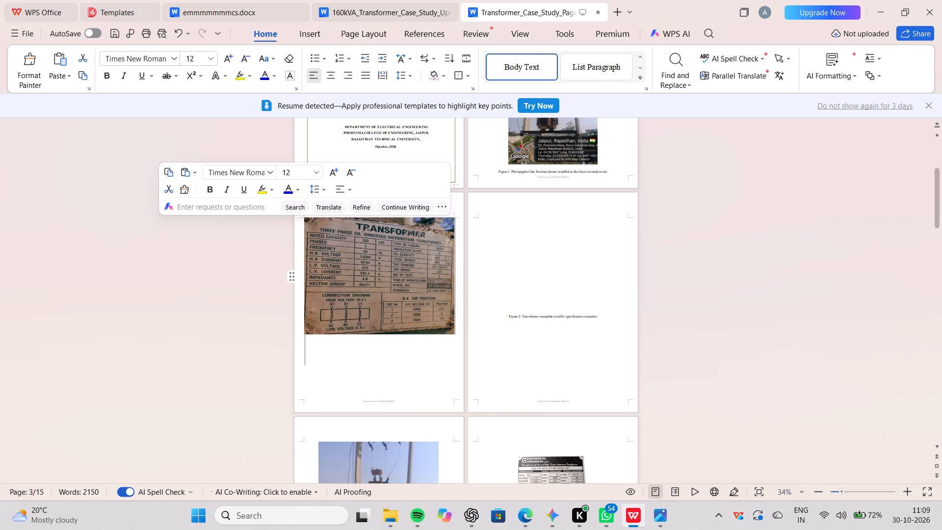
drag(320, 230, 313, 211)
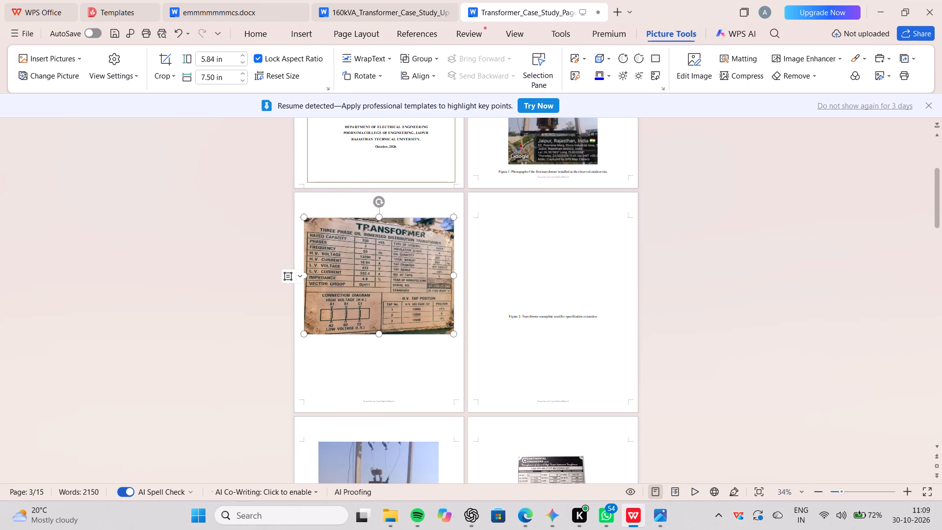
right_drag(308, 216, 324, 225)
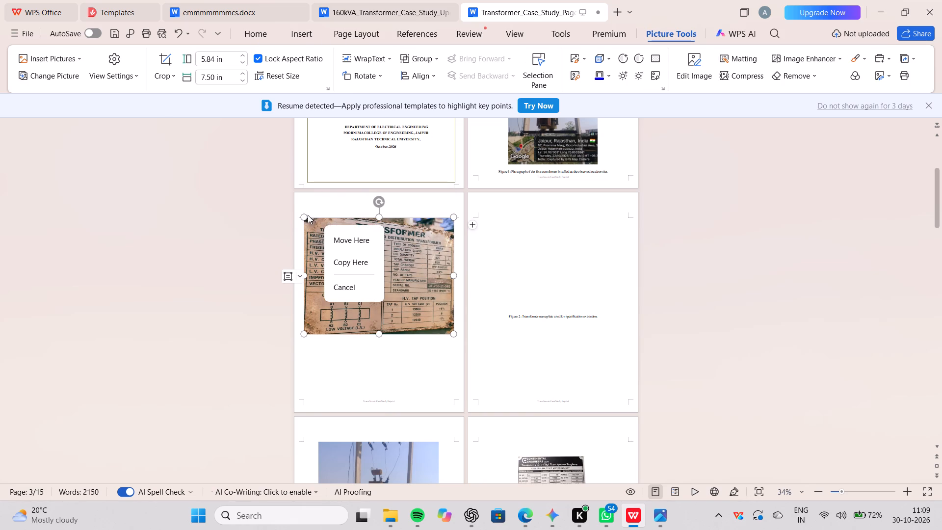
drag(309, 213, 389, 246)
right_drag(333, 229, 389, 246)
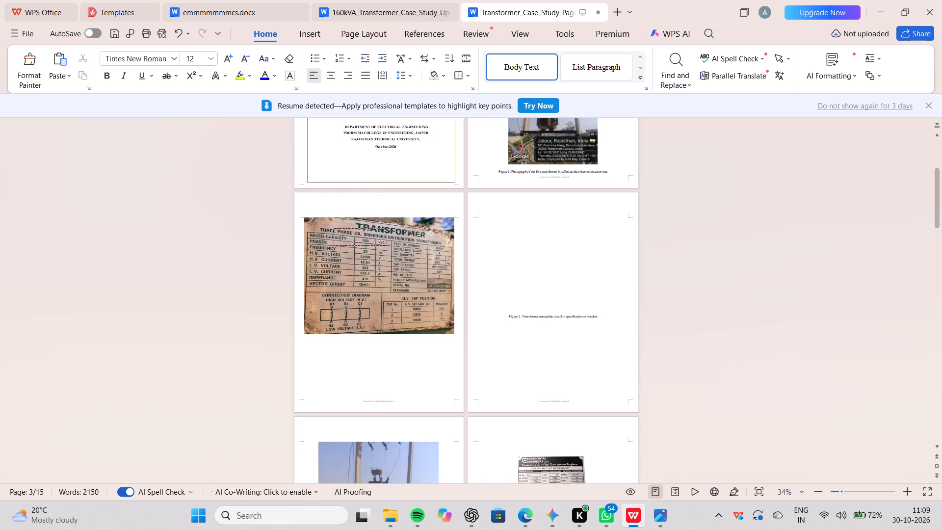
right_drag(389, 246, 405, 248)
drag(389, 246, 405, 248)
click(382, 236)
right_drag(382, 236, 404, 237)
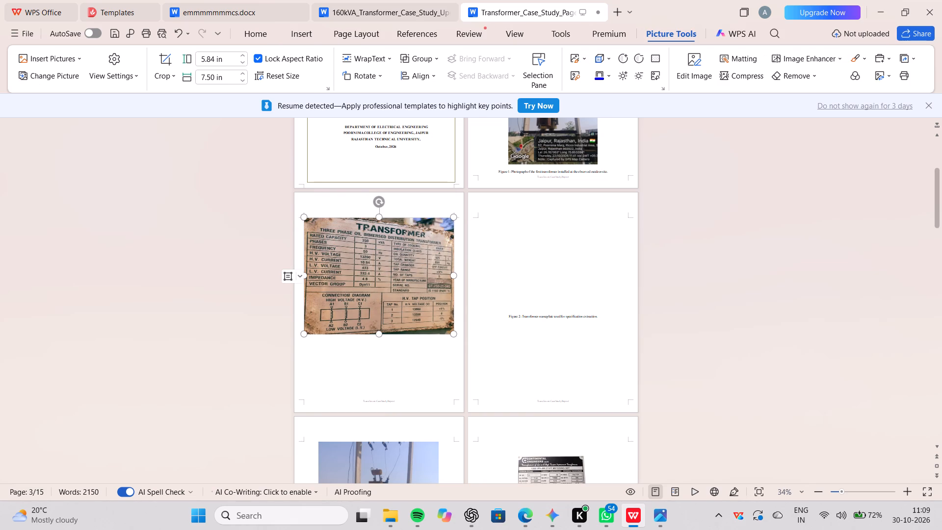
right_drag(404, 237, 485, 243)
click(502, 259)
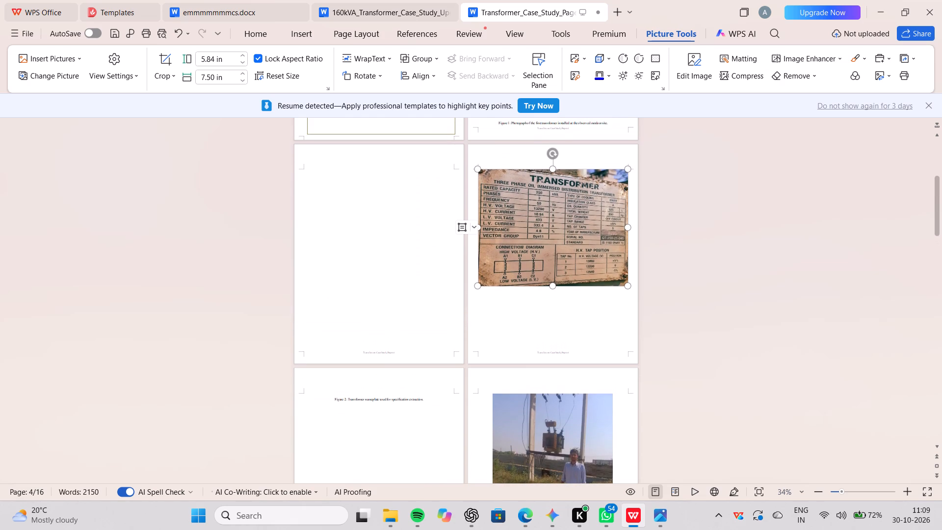
Undo the nameplate picture's move, resizing and insertion, and the removal of the original Figure 2 nameplate.
click(178, 32)
click(178, 32)
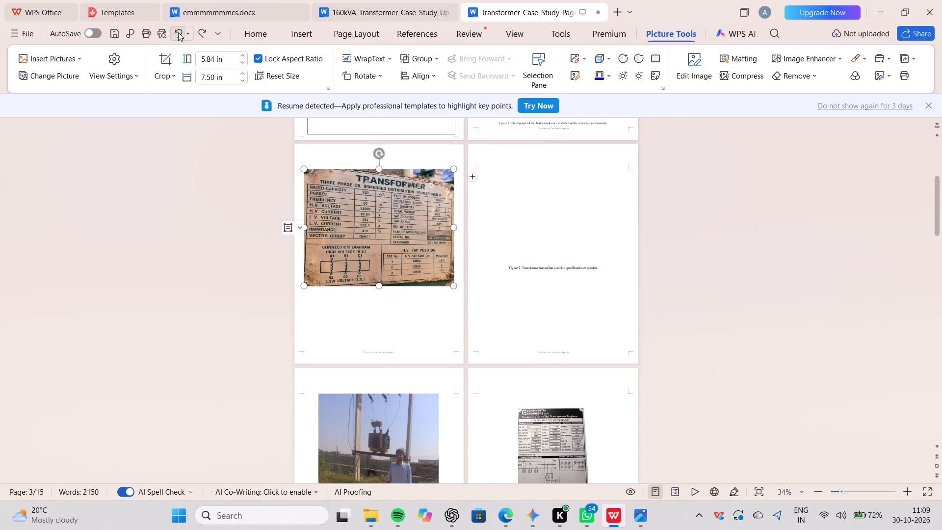
click(178, 32)
click(178, 32)
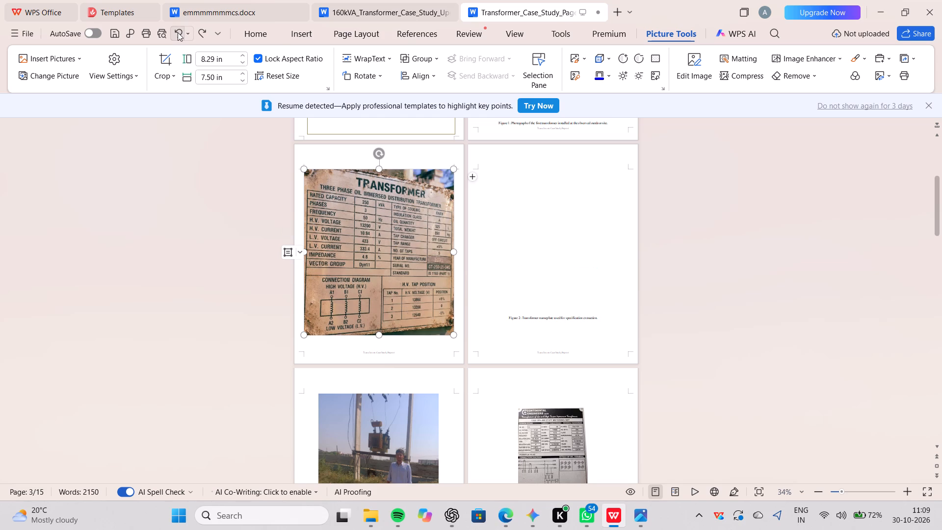
click(178, 32)
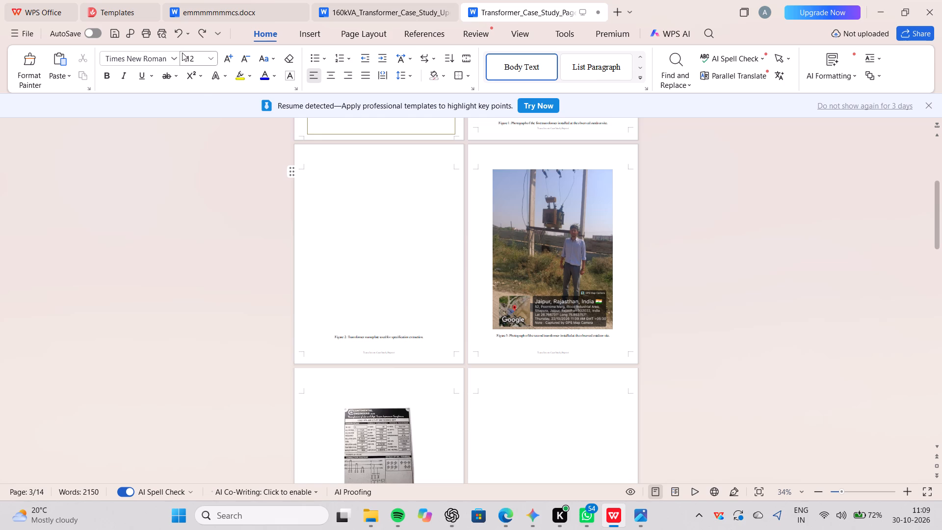
click(177, 40)
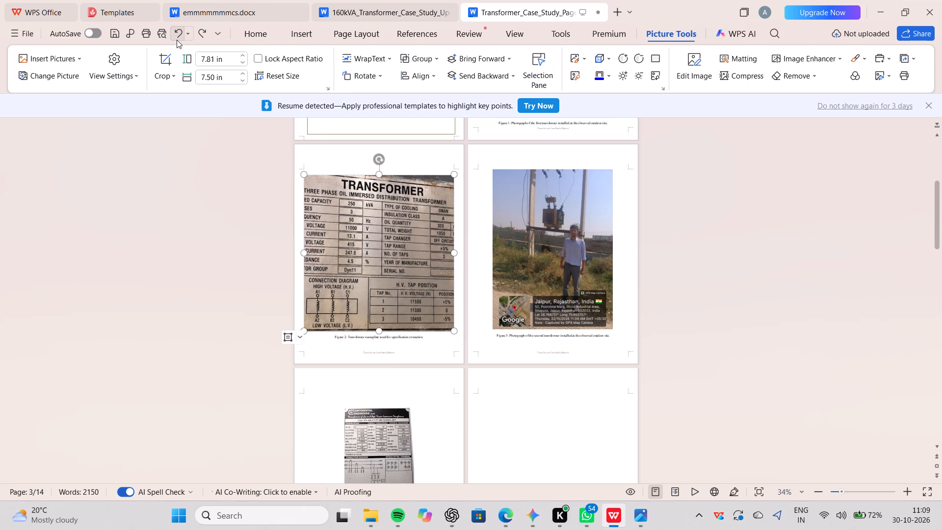
Open Change Picture for the Figure 2 nameplate on page 3 and browse to the recent files in Home.
click(66, 74)
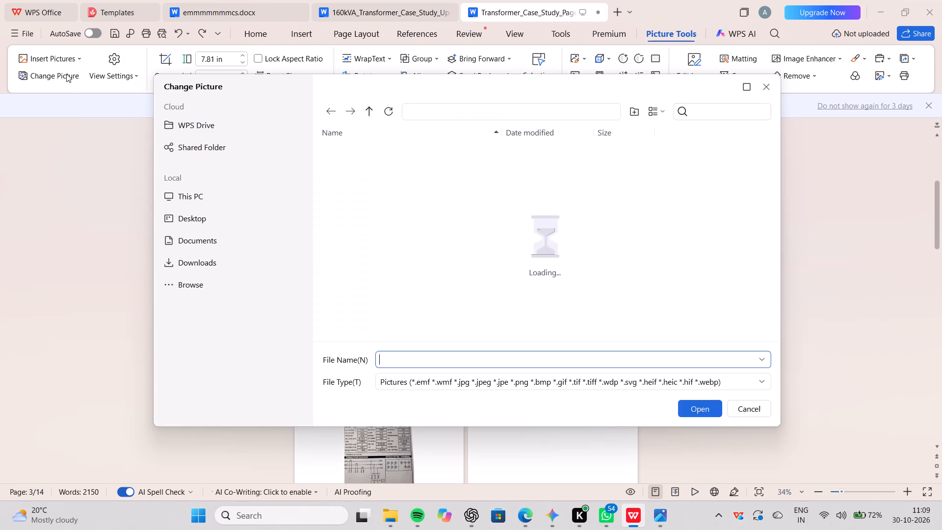
click(189, 288)
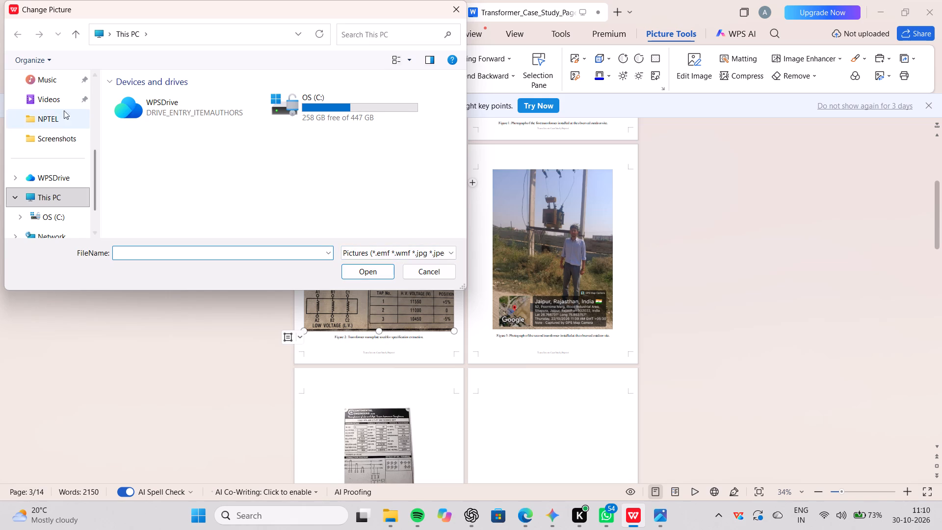
scroll(61, 102, up, 2)
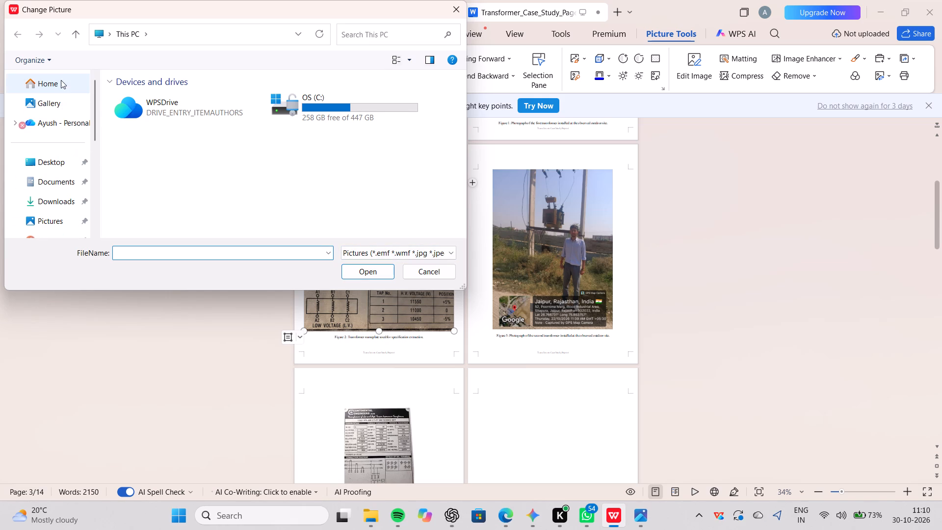
click(61, 80)
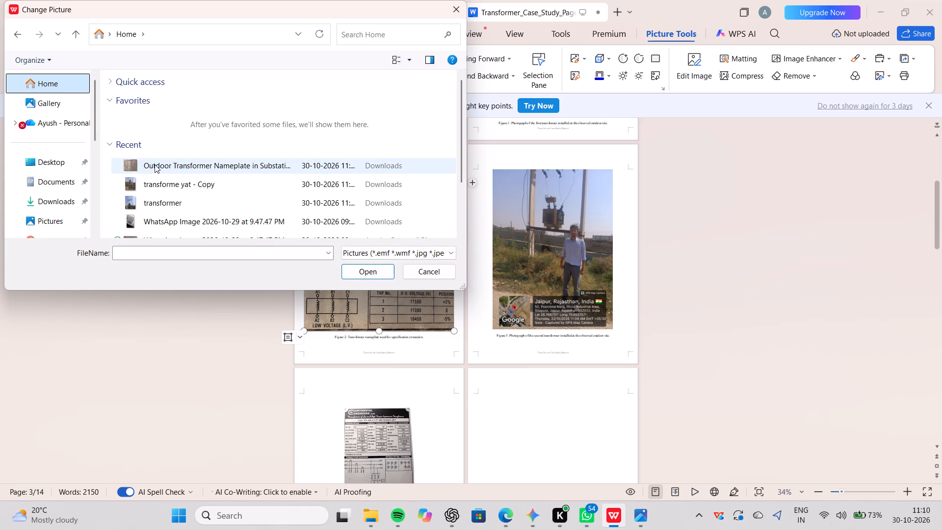
click(291, 307)
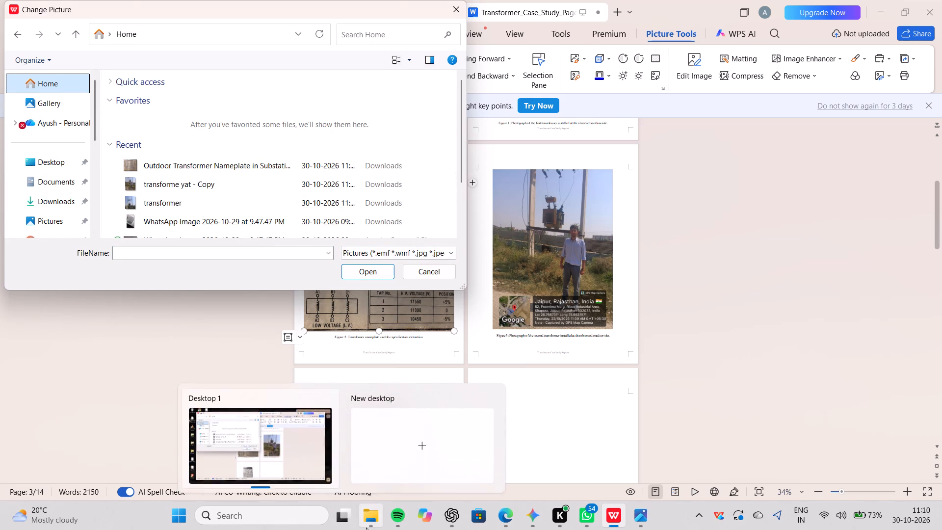
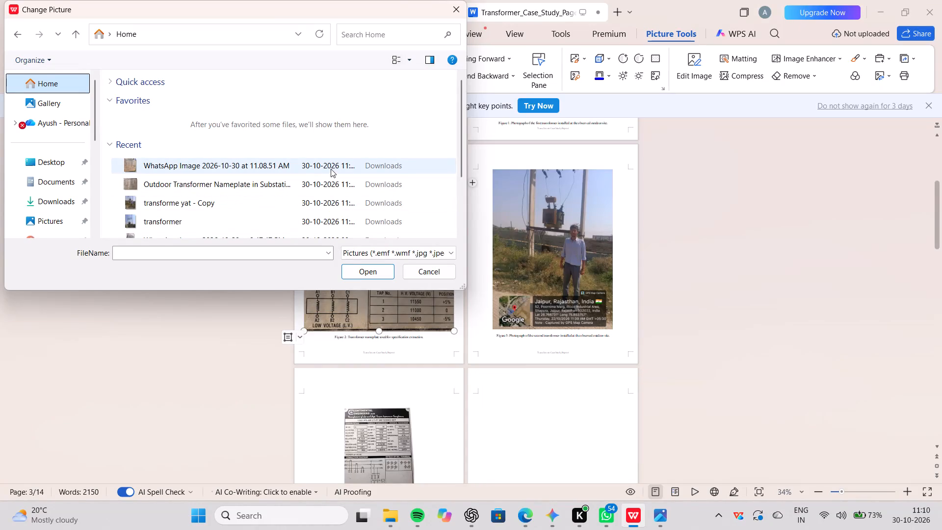
Replace the Figure 2 nameplate picture on page 3 with "WhatsApp Image 2026-10-30 at 11.08.51 AM" from the Downloads folder.
double_click(331, 168)
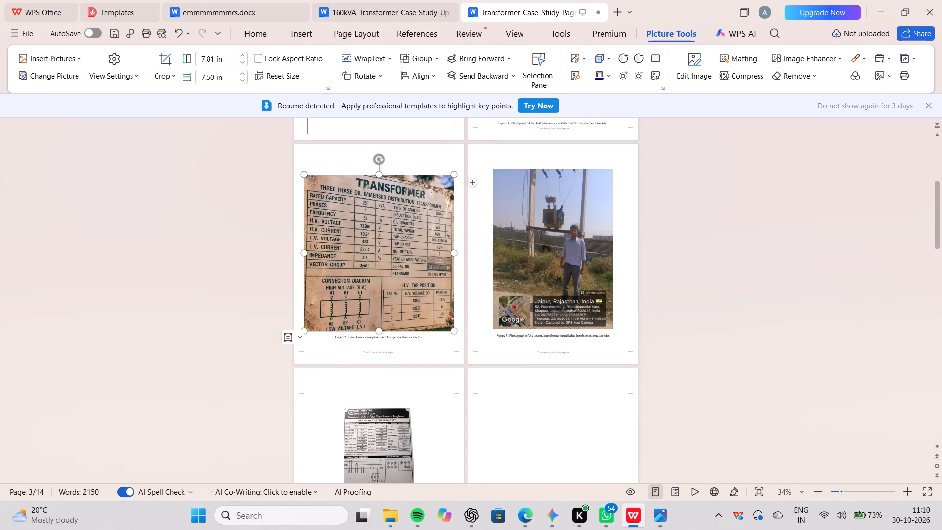
Shorten the new Figure 2 nameplate picture from its bottom edge to about 6.02 in high, keeping its 7.50 in width.
right_click(383, 330)
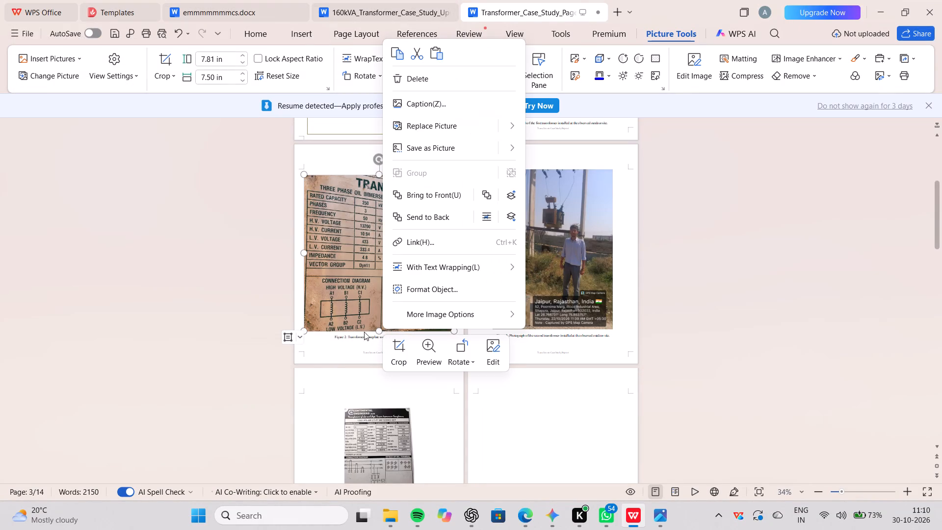
click(364, 332)
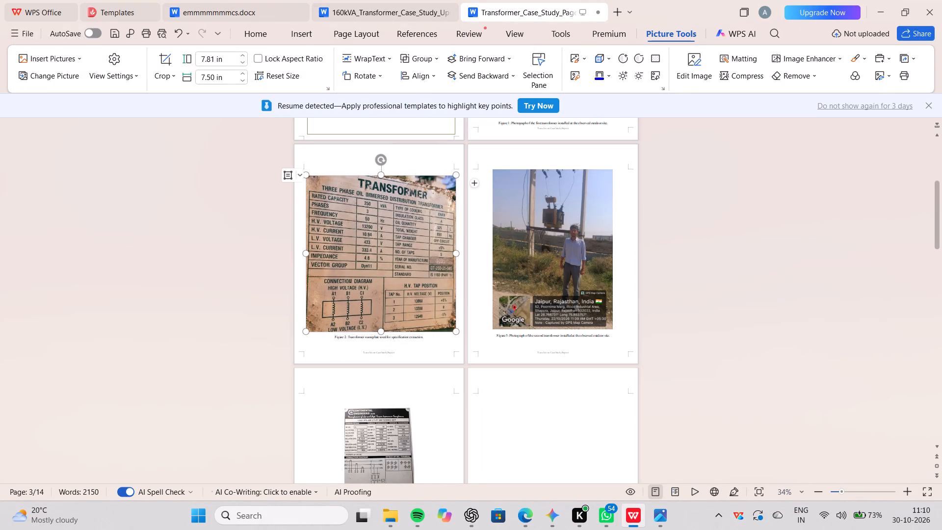
right_drag(378, 332, 378, 331)
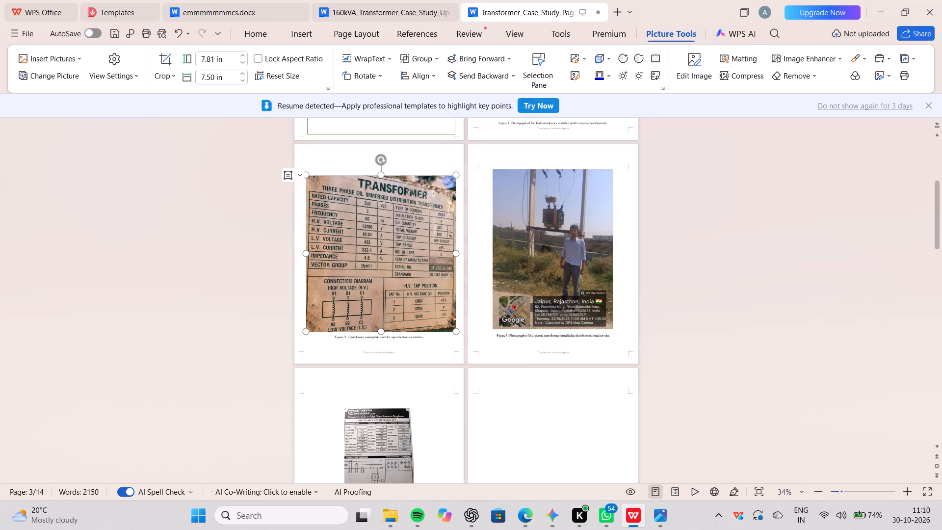
right_drag(378, 331, 377, 296)
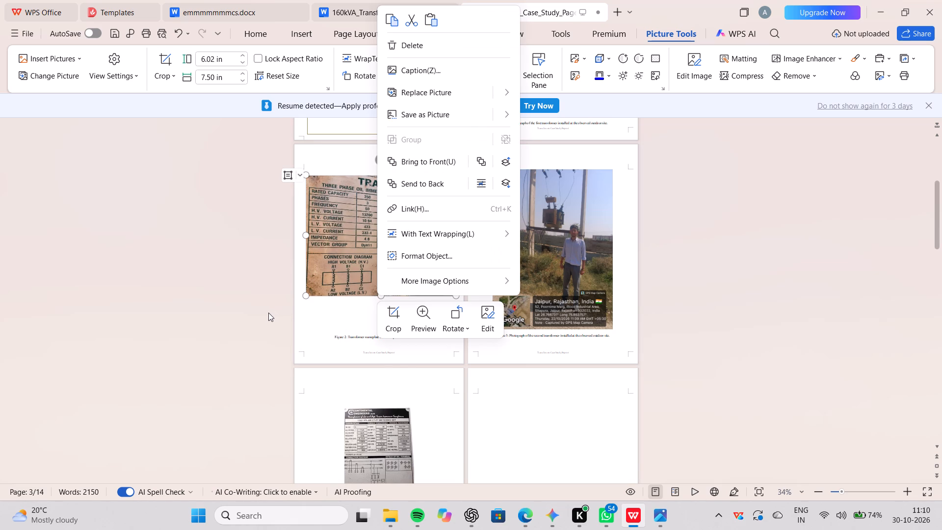
Review the report's pages from the Figure 2 nameplate through to the case study summary table.
click(264, 314)
click(235, 338)
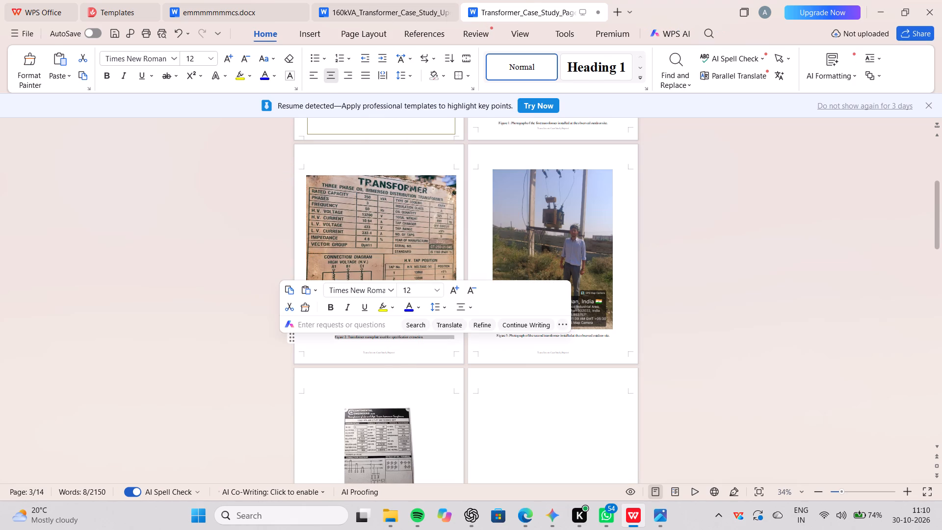
click(185, 346)
scroll(354, 404, down, 4)
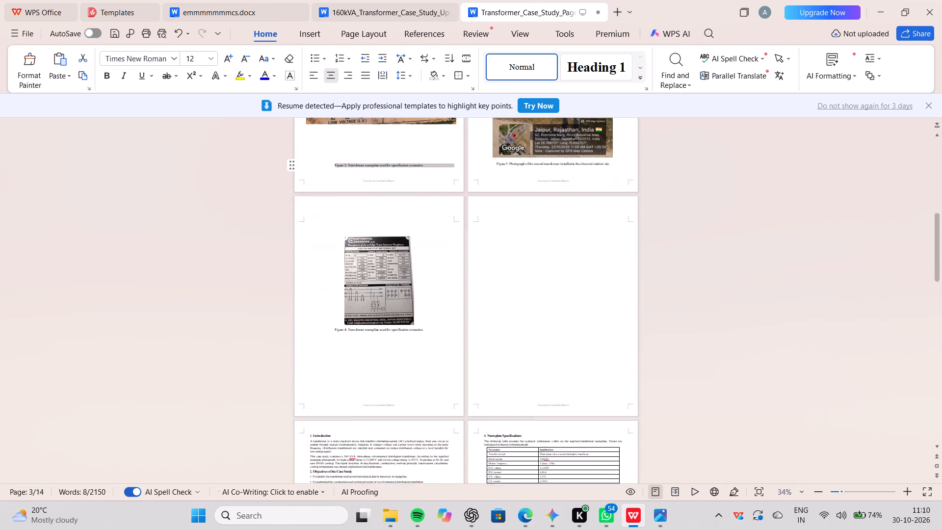
scroll(354, 404, down, 5)
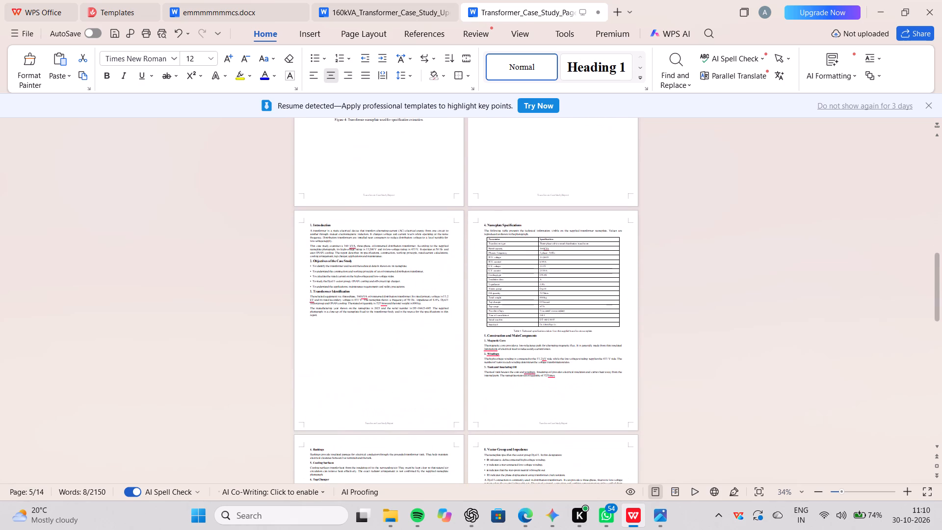
scroll(354, 404, down, 8)
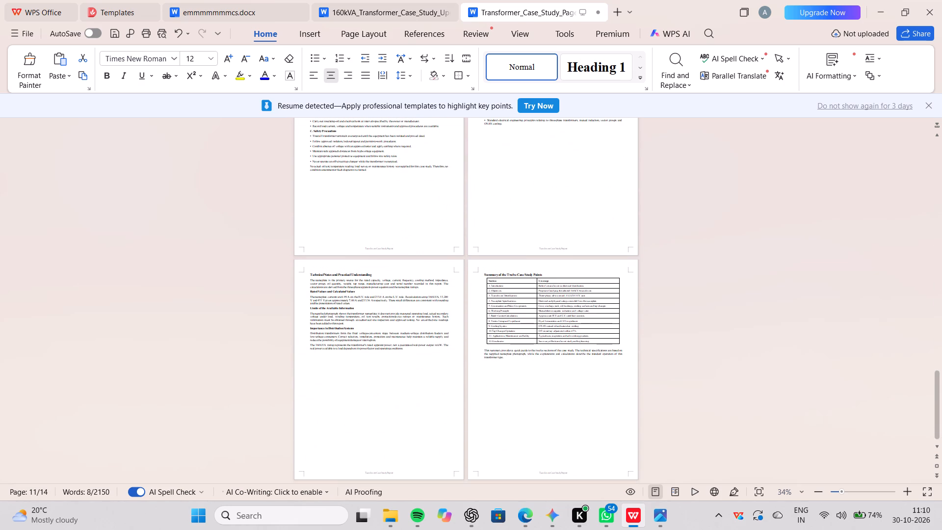
scroll(354, 404, down, 1)
Export pages 1 to 14 of the Transformer_Case_Study_Pages_7_to_14_Updated document as a PDF, replacing the existing file, and open it.
click(908, 27)
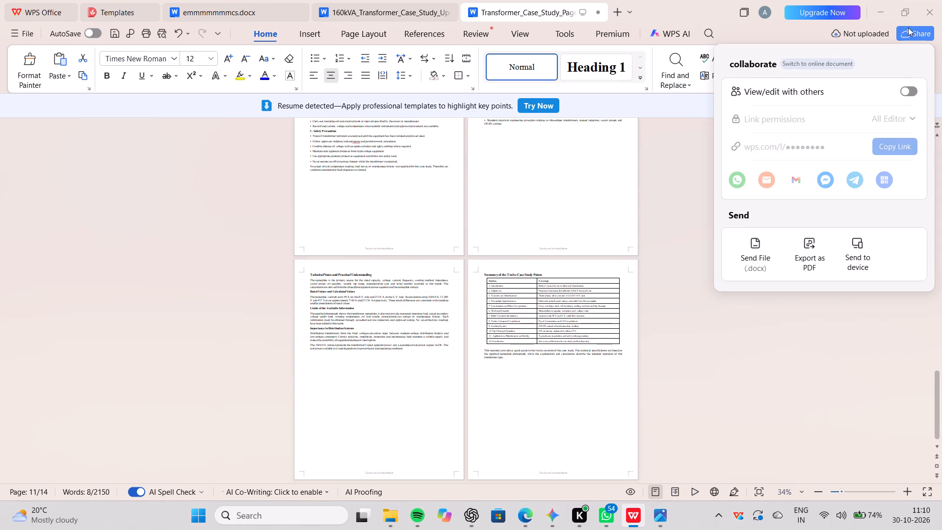
click(808, 244)
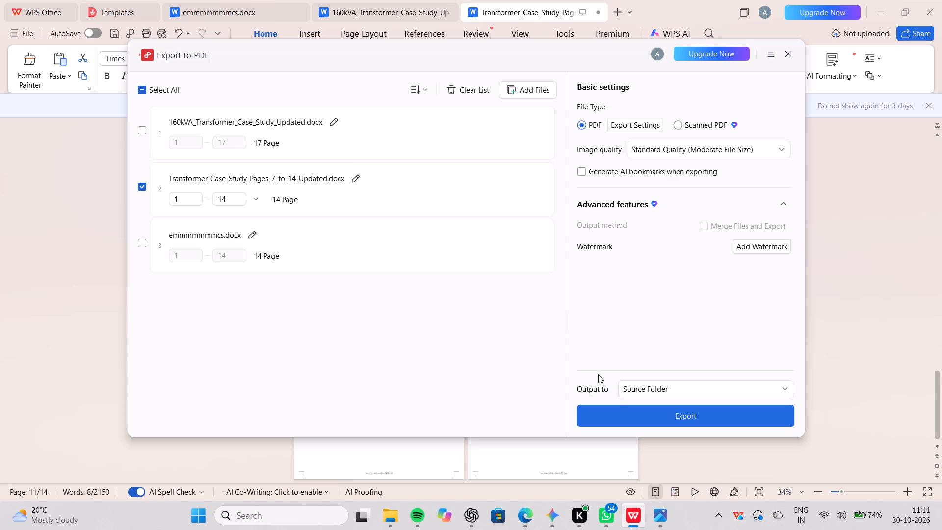
click(612, 413)
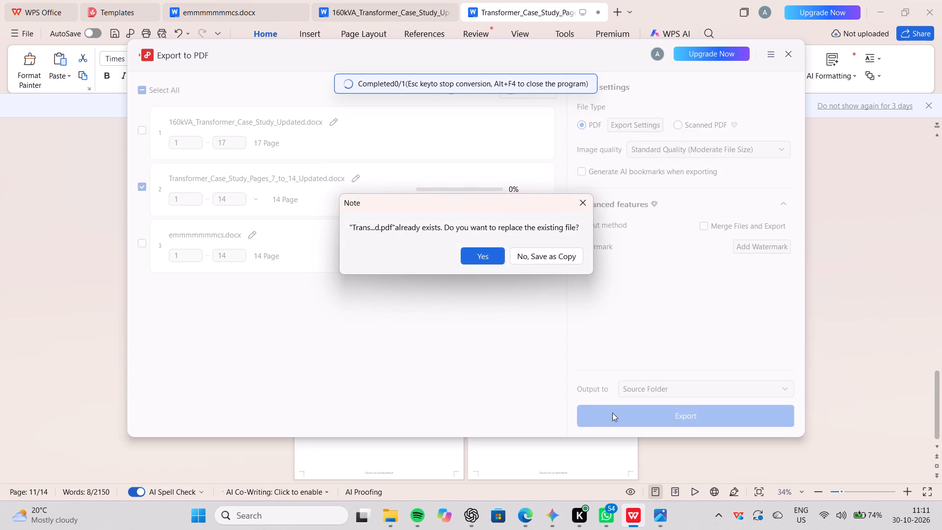
click(486, 253)
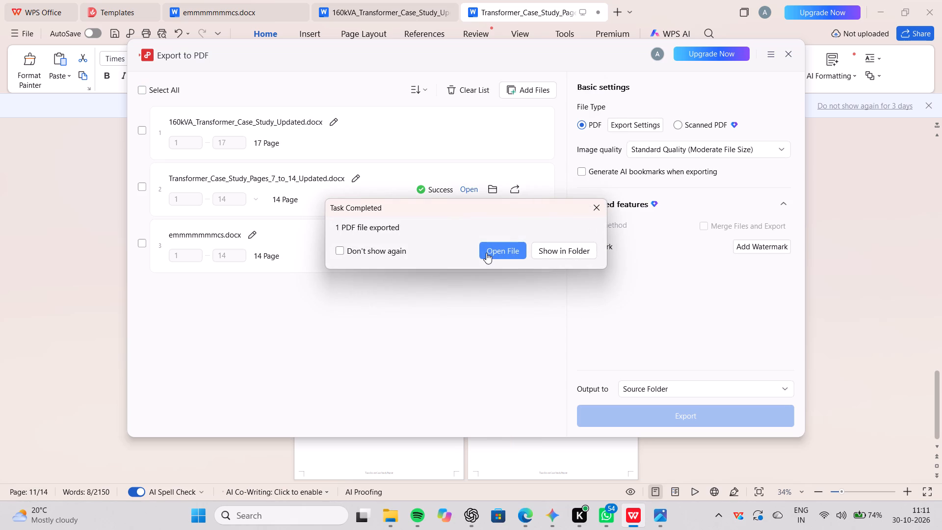
click(497, 253)
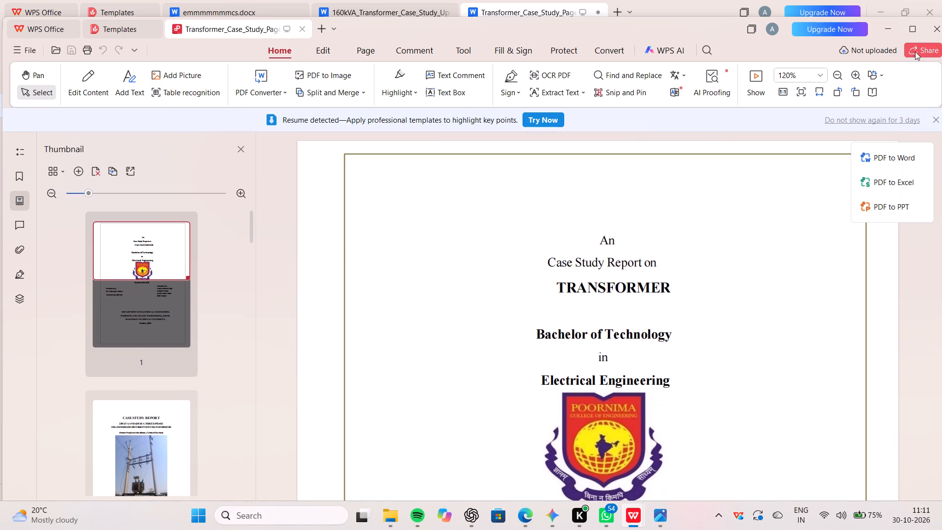
Bring up the options for sending the exported transformer case study PDF as a file.
click(915, 49)
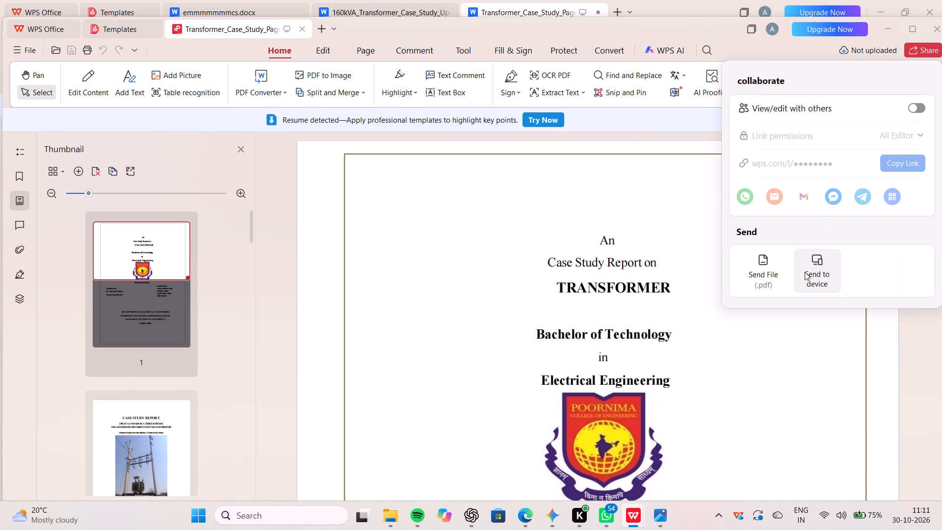
click(775, 272)
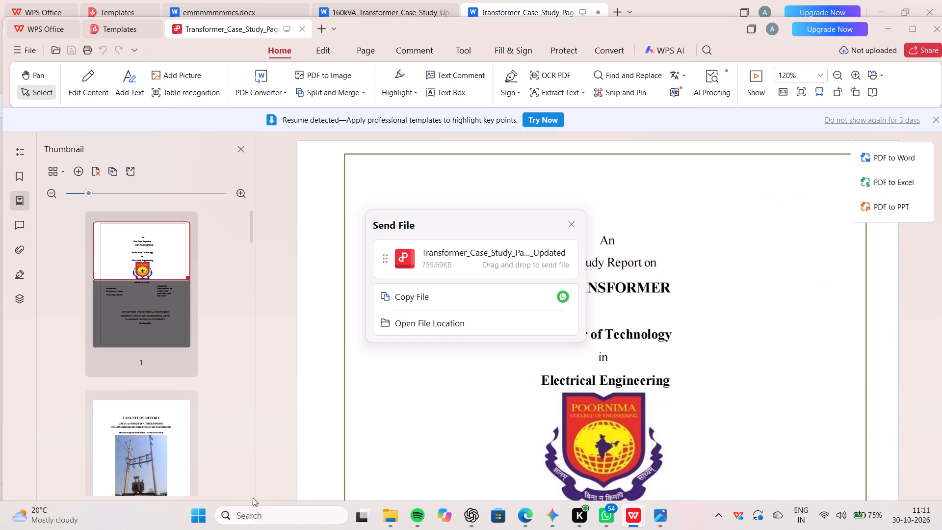
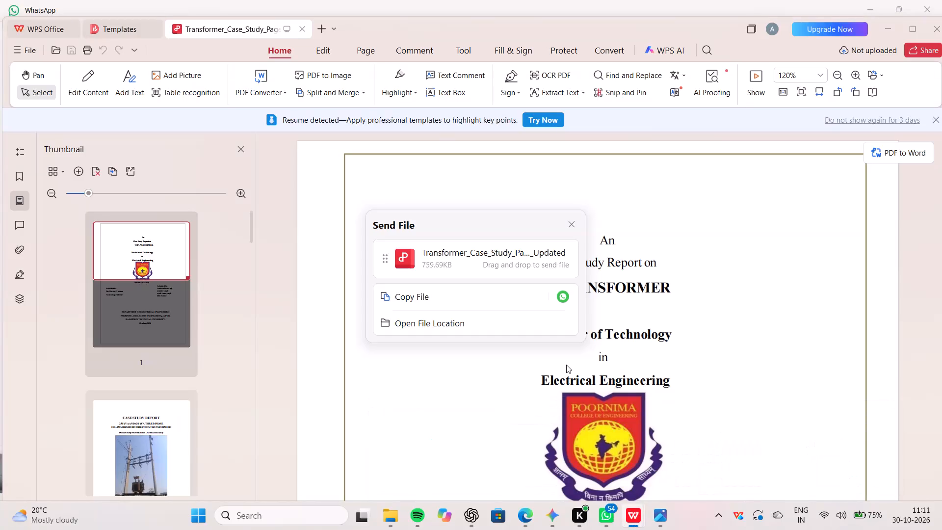
Copy the exported transformer case study PDF file for sharing.
click(456, 290)
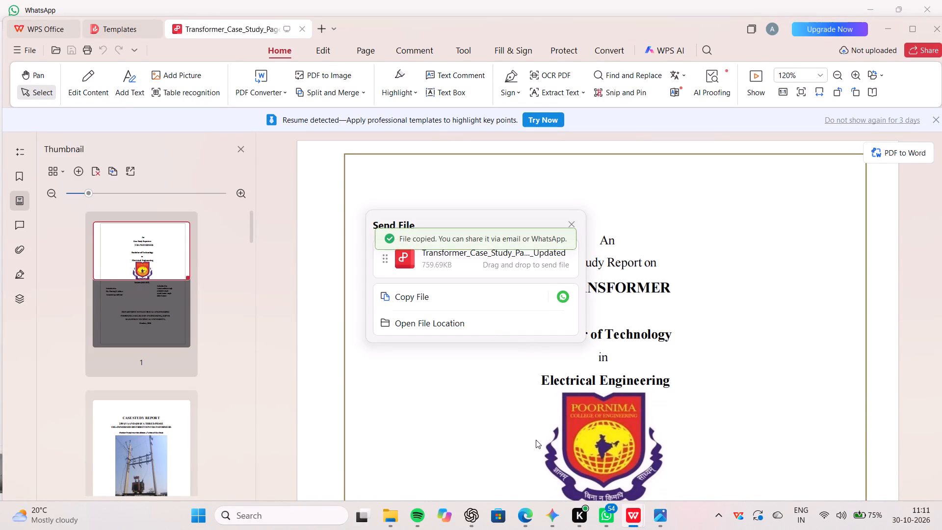
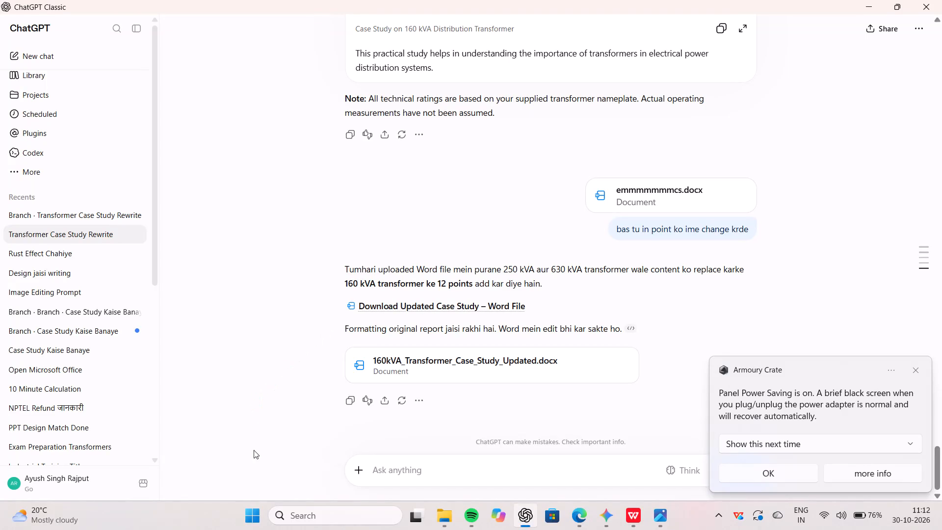
Shut down the computer using the system power options.
click(246, 529)
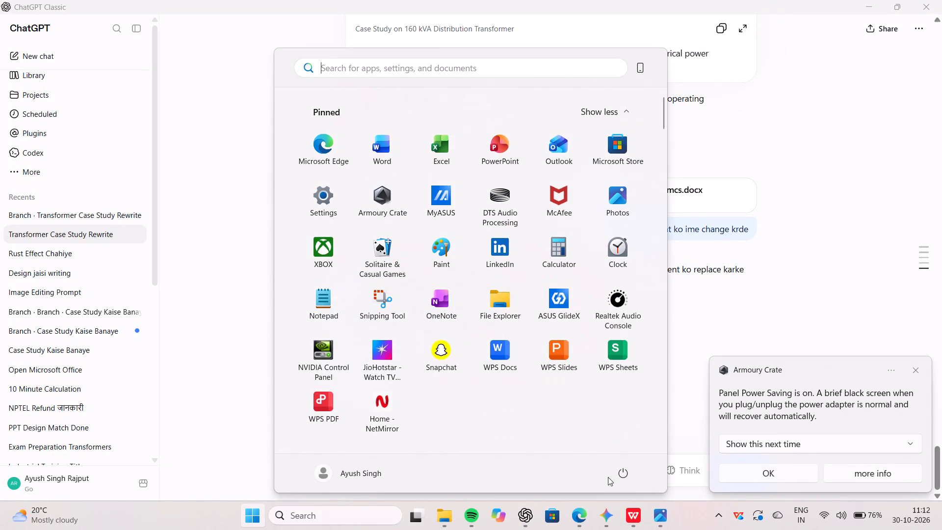
click(623, 477)
click(620, 427)
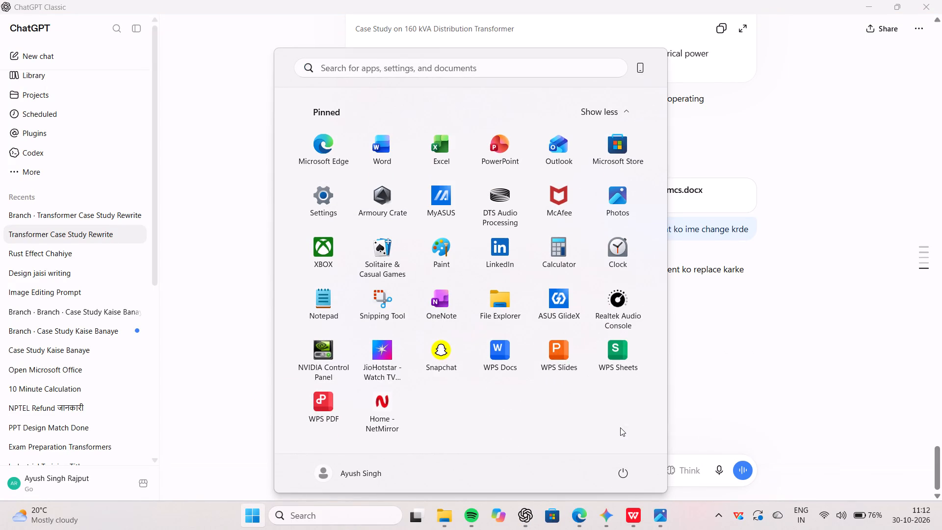